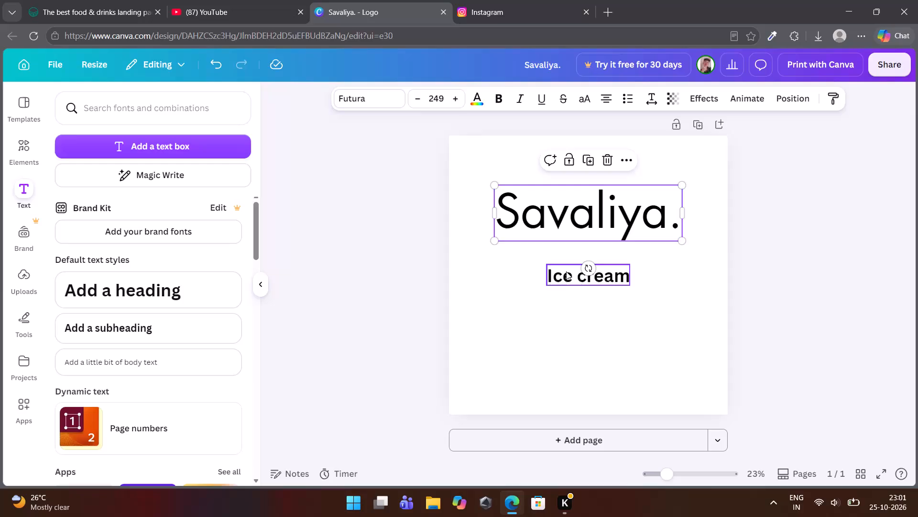
Move the "Savaliya." text down so it sits directly above the "Ice cream" text.
{"action": "left_click", "coordinate": [564, 281]}
{"action": "left_click_drag", "start_coordinate": [554, 219], "coordinate": [557, 239]}
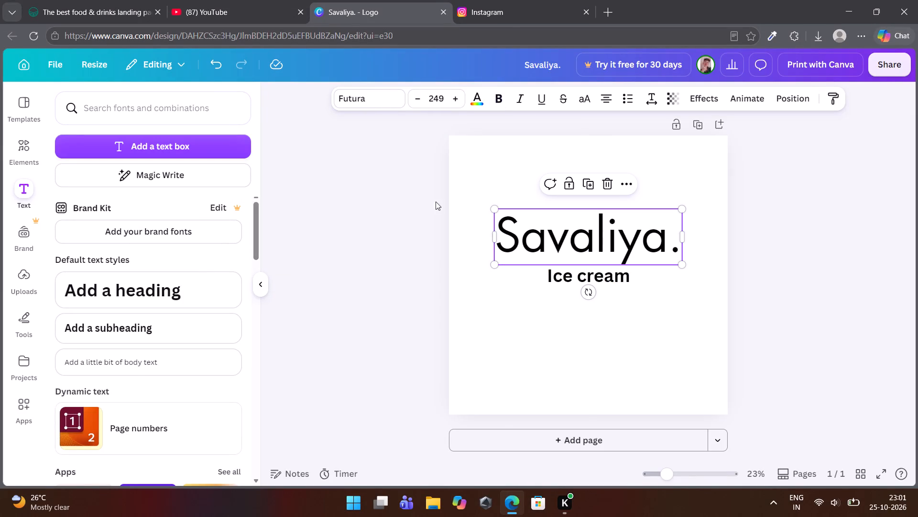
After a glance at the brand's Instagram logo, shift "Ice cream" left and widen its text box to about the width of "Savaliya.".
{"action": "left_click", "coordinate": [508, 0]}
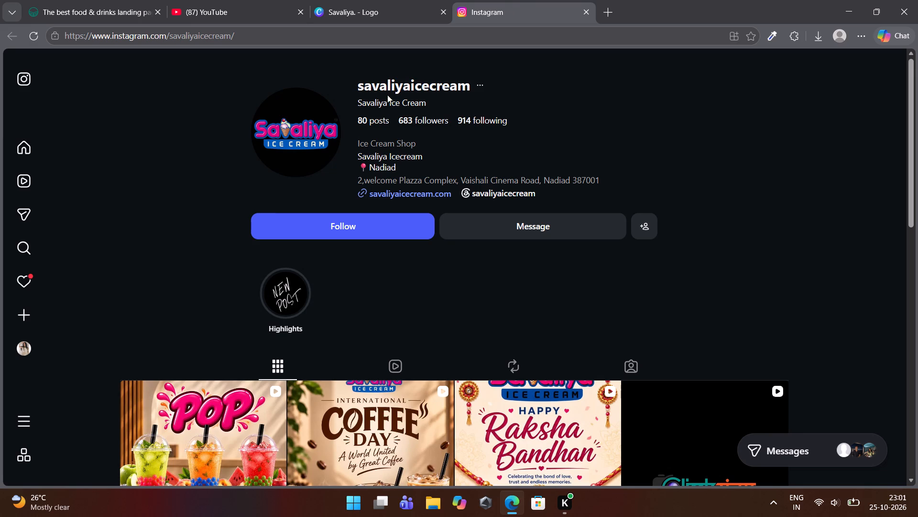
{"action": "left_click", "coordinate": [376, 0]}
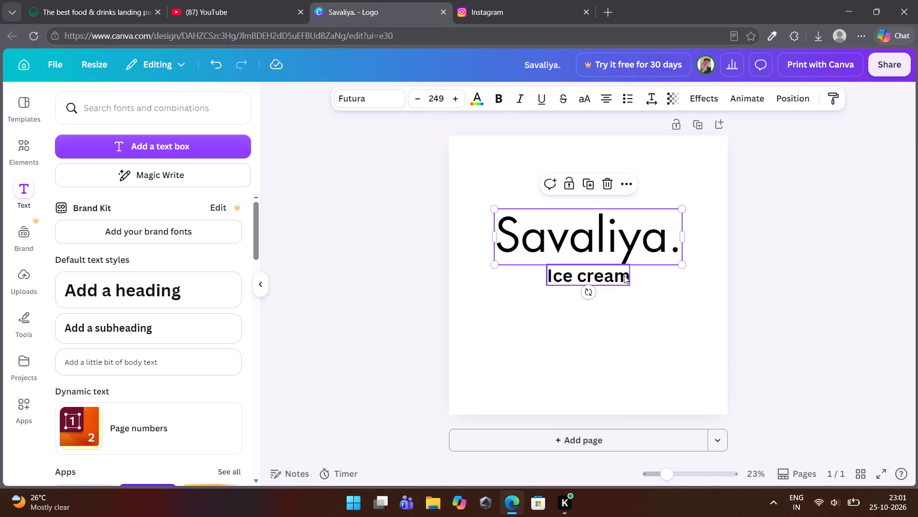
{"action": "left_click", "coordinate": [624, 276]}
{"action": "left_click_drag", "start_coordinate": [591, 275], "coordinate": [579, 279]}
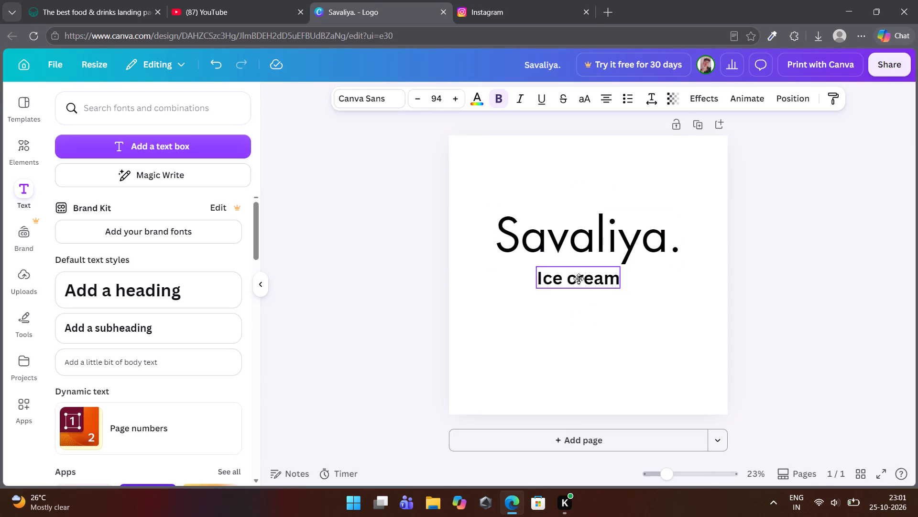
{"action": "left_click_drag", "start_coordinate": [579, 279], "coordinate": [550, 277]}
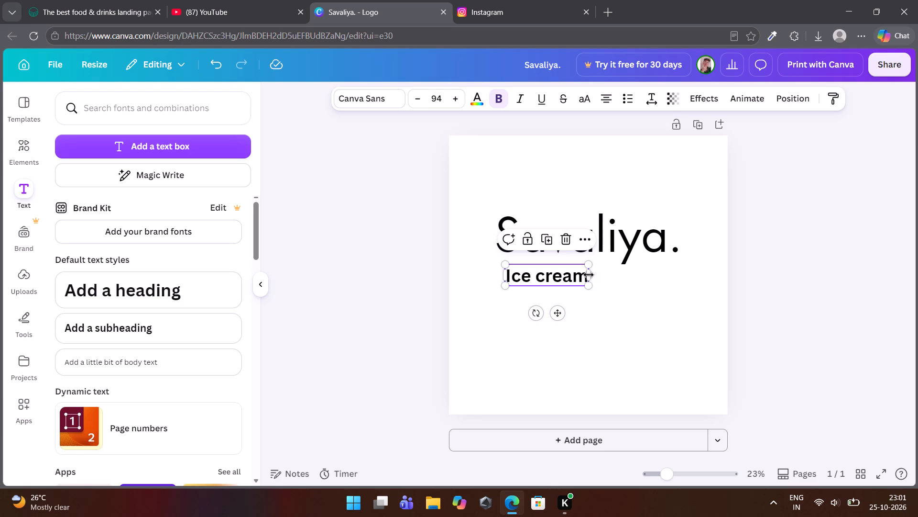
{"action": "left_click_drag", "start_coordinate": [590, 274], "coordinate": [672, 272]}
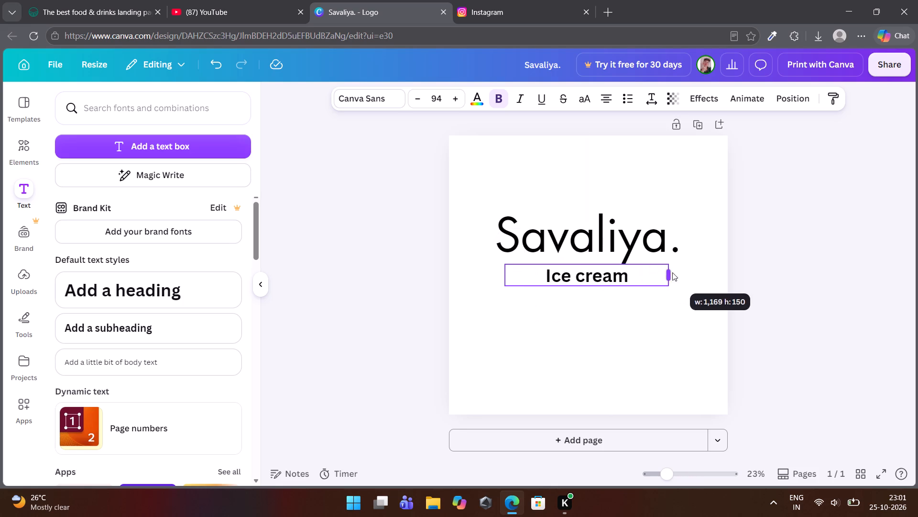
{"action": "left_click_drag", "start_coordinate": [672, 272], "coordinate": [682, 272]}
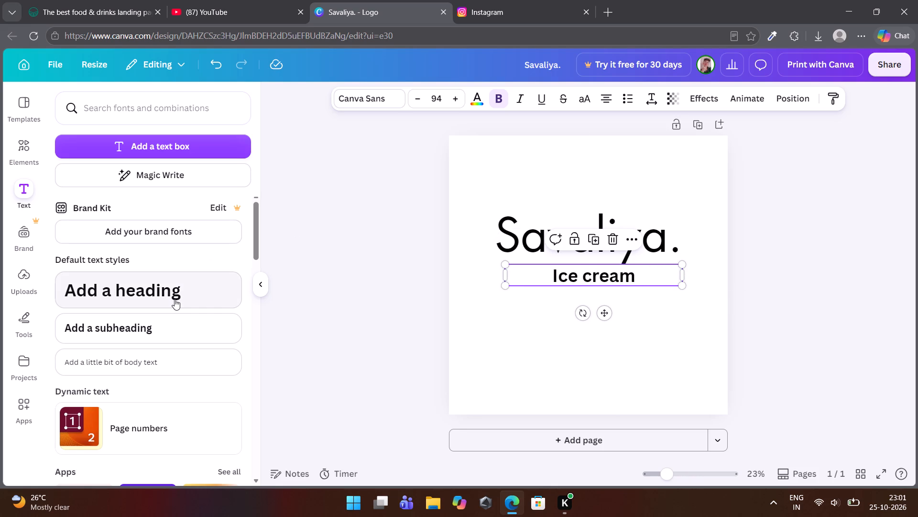
Remove the bold formatting from the "Ice cream" text.
{"action": "scroll", "coordinate": [175, 299], "scroll_direction": "up", "scroll_amount": 5}
{"action": "left_click", "coordinate": [496, 95]}
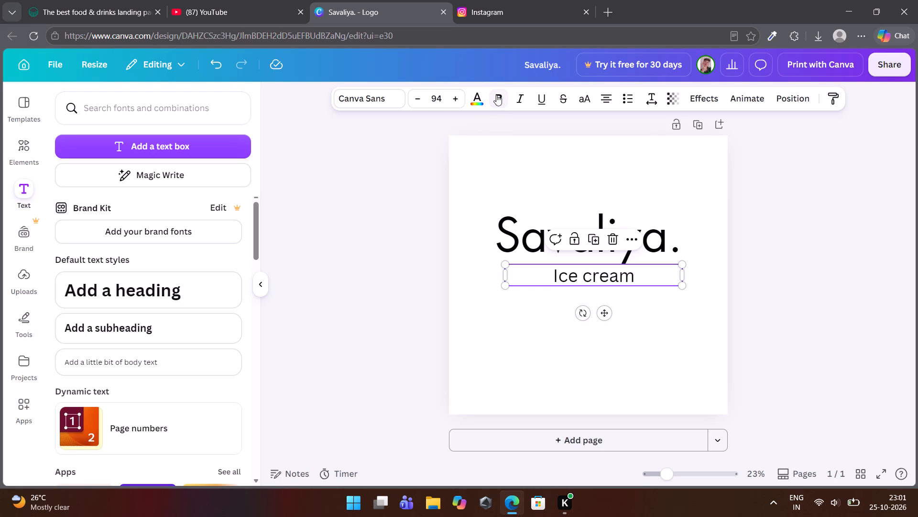
Recheck the brand's Instagram page, then tuck "Ice cream" closely beneath the start of "Savaliya." in a narrowed text box aligned with its left edge.
{"action": "left_click", "coordinate": [554, 0]}
{"action": "left_click", "coordinate": [399, 0]}
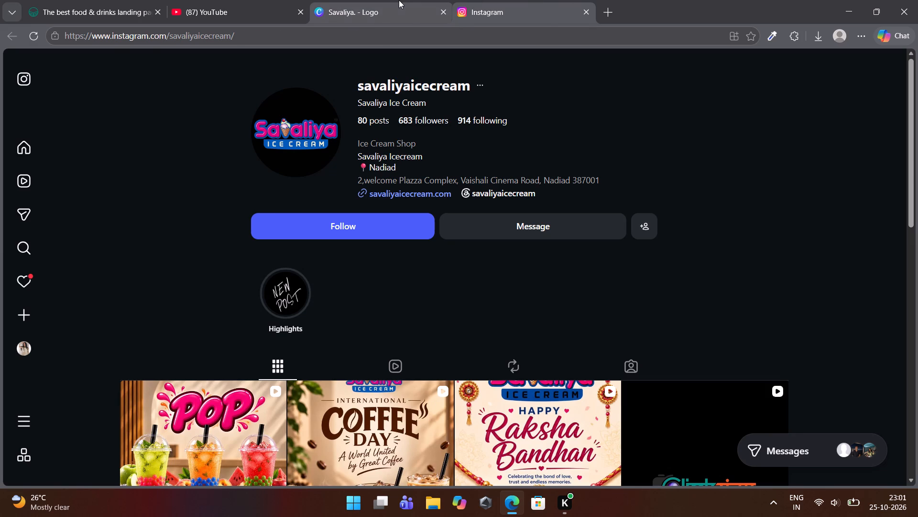
{"action": "left_click", "coordinate": [751, 166]}
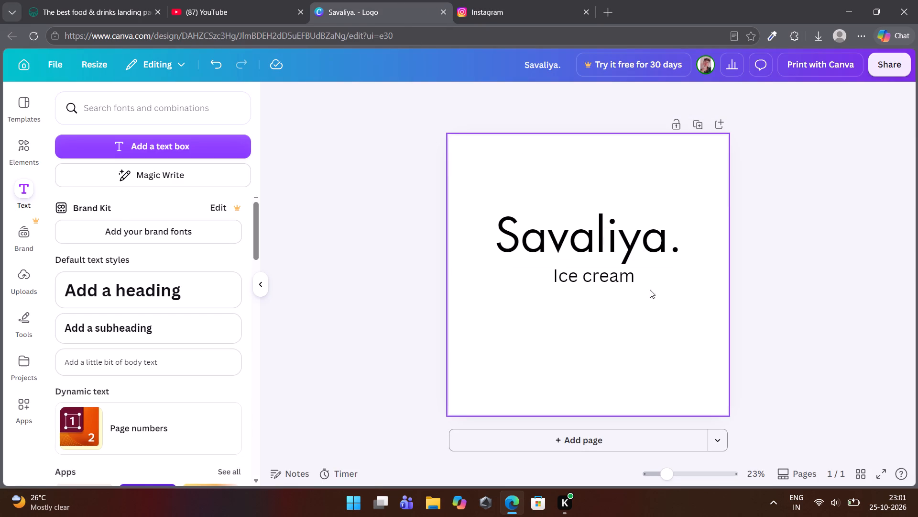
{"action": "left_click_drag", "start_coordinate": [615, 277], "coordinate": [557, 275]}
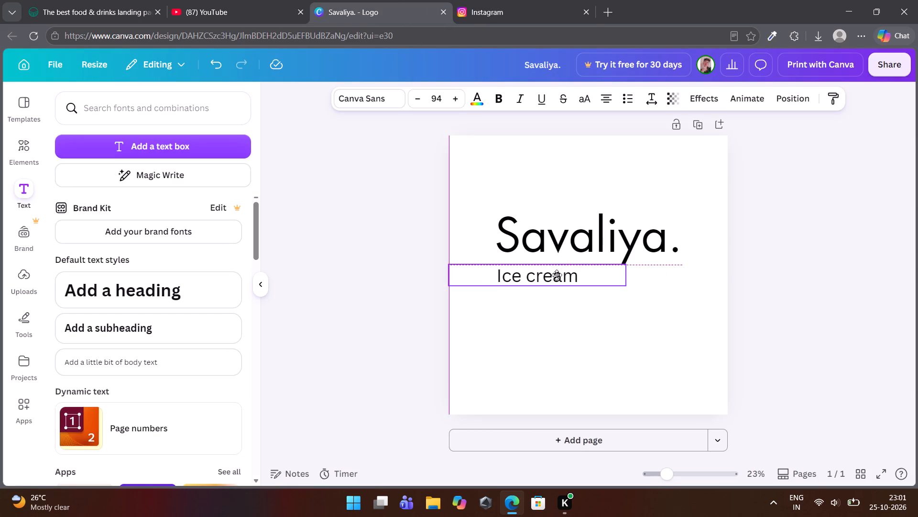
{"action": "left_click_drag", "start_coordinate": [557, 275], "coordinate": [559, 268]}
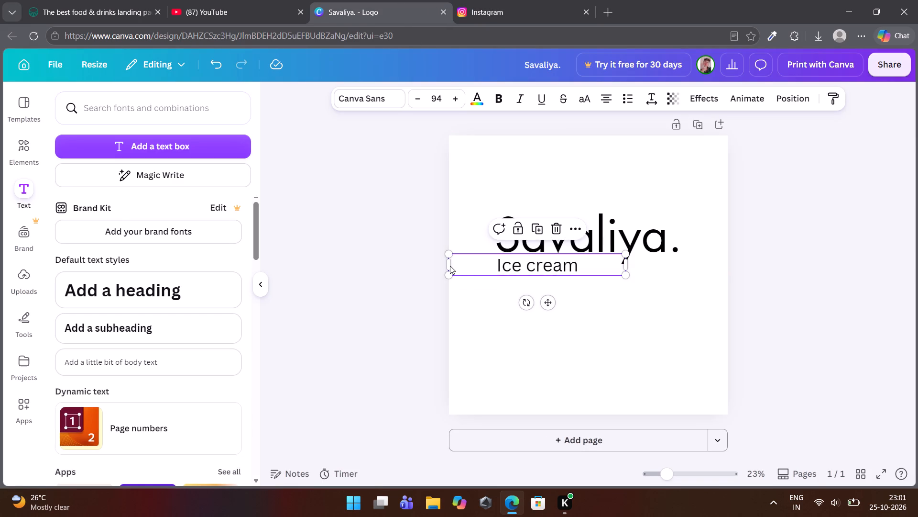
{"action": "left_click_drag", "start_coordinate": [446, 265], "coordinate": [489, 259]}
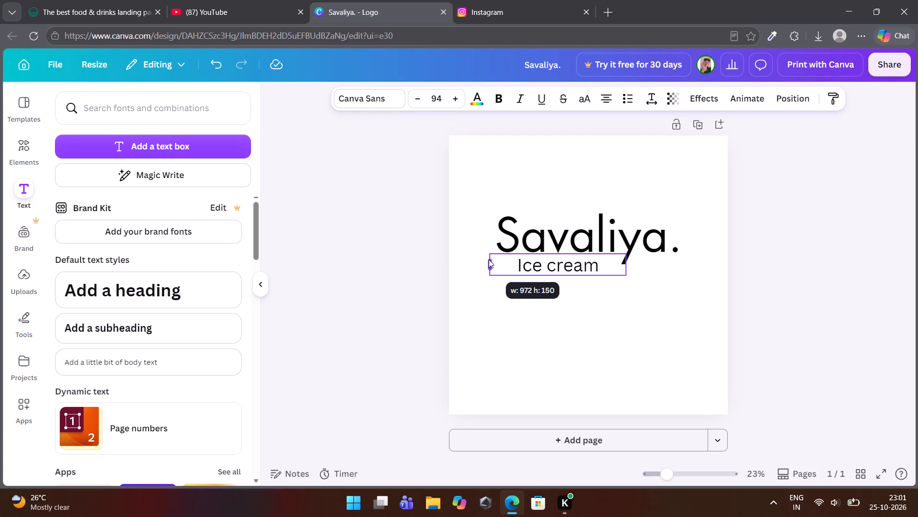
{"action": "left_click_drag", "start_coordinate": [489, 259], "coordinate": [498, 260]}
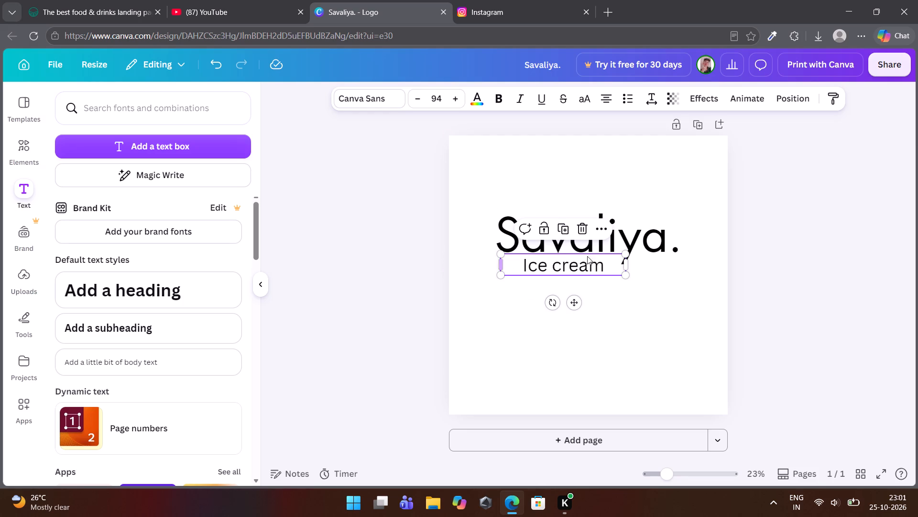
{"action": "left_click_drag", "start_coordinate": [629, 264], "coordinate": [611, 267]}
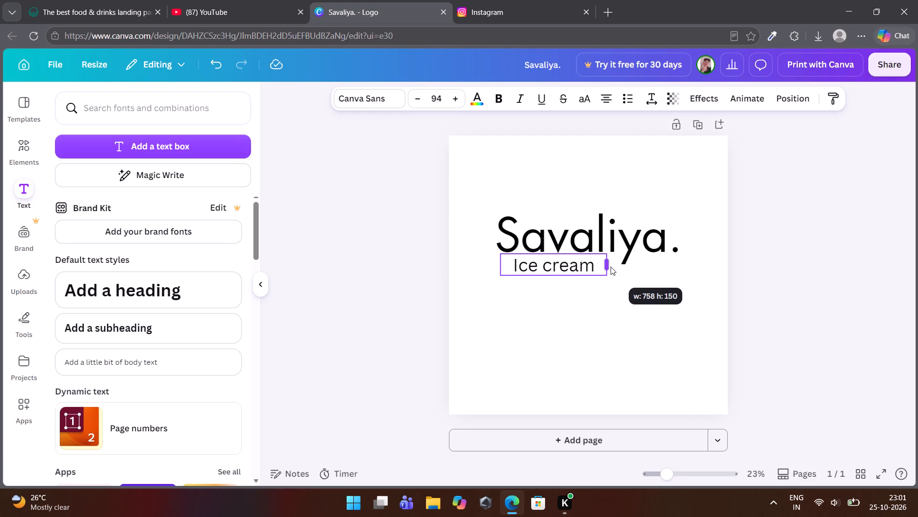
{"action": "left_click_drag", "start_coordinate": [611, 267], "coordinate": [601, 269]}
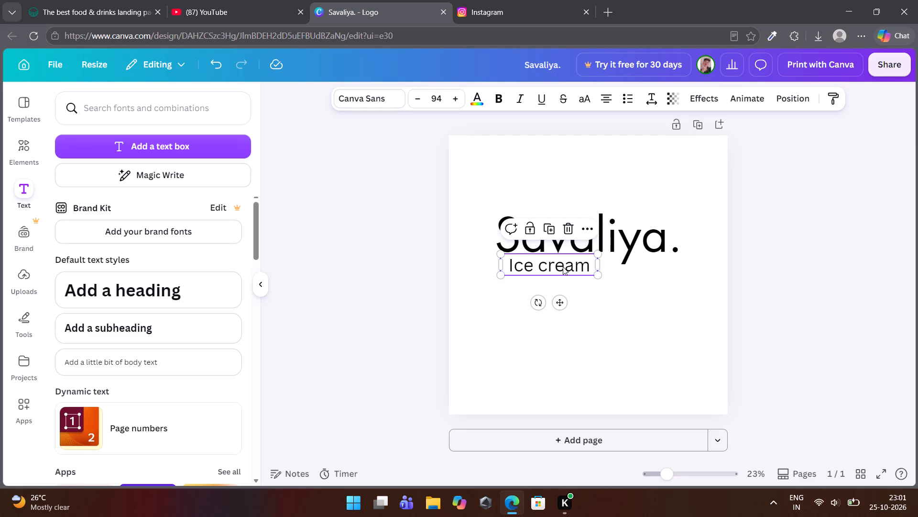
{"action": "left_click_drag", "start_coordinate": [563, 267], "coordinate": [557, 267]}
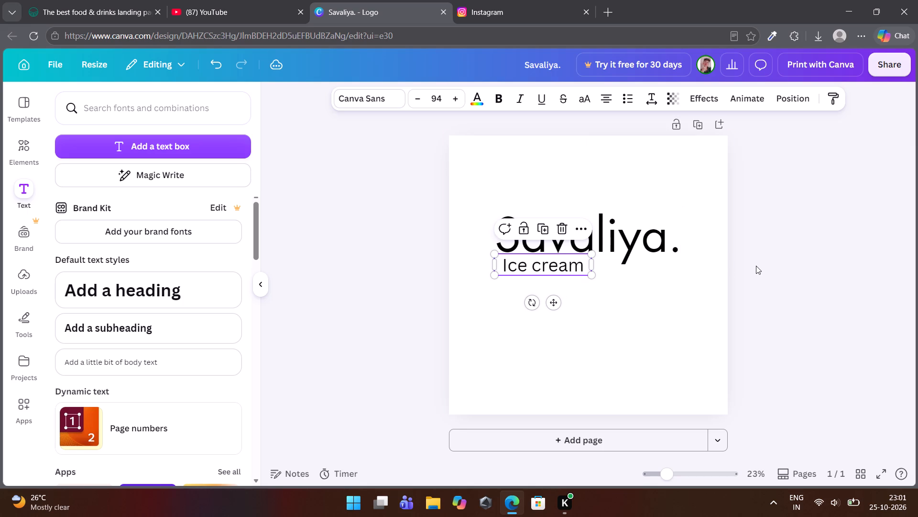
Recolour only the period at the end of the "Savaliya." wordmark to light green from the default solid colors.
{"action": "left_click", "coordinate": [756, 266]}
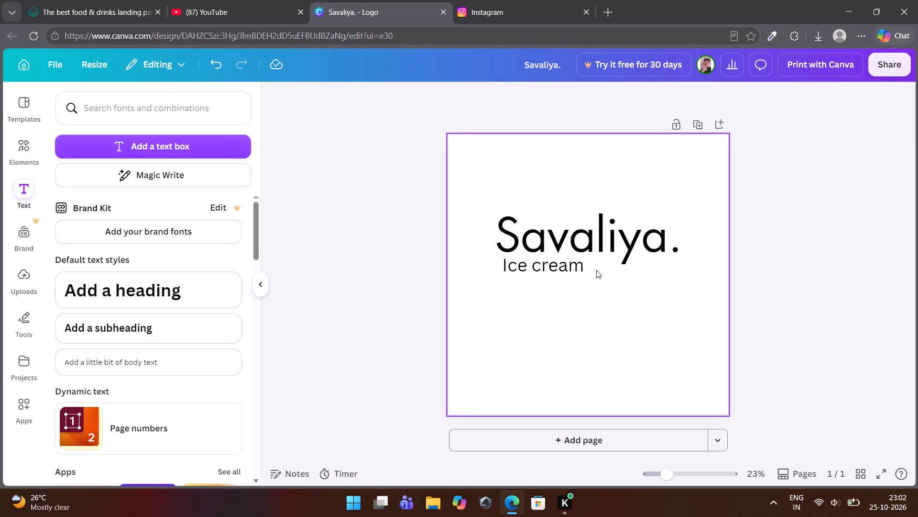
{"action": "double_click", "coordinate": [675, 247]}
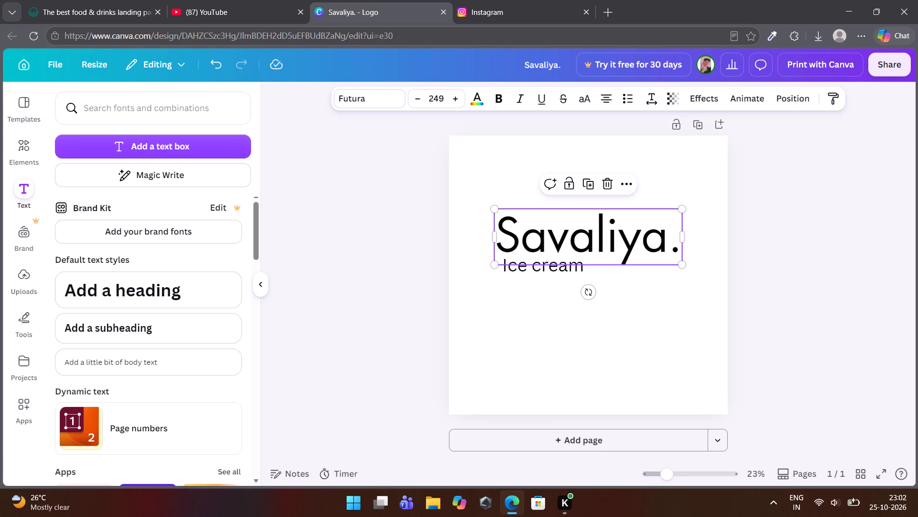
{"action": "key", "text": "shift+Right"}
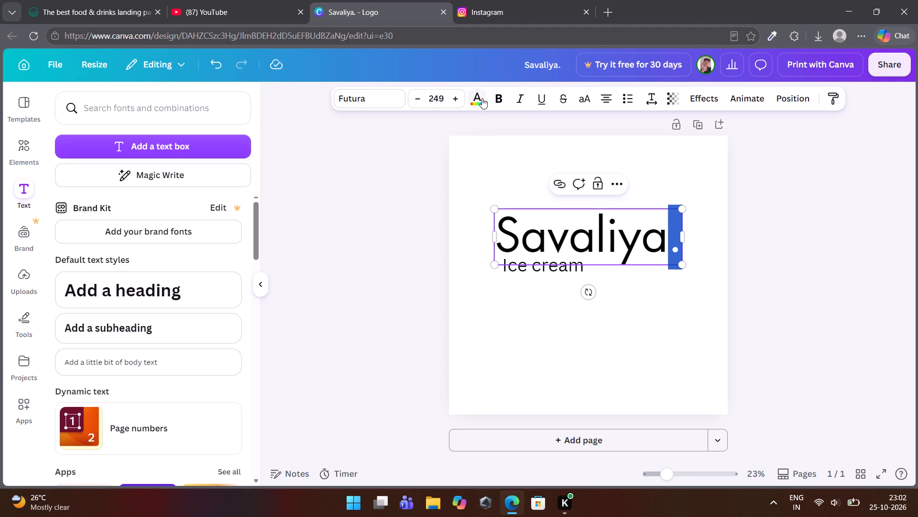
{"action": "left_click", "coordinate": [481, 98]}
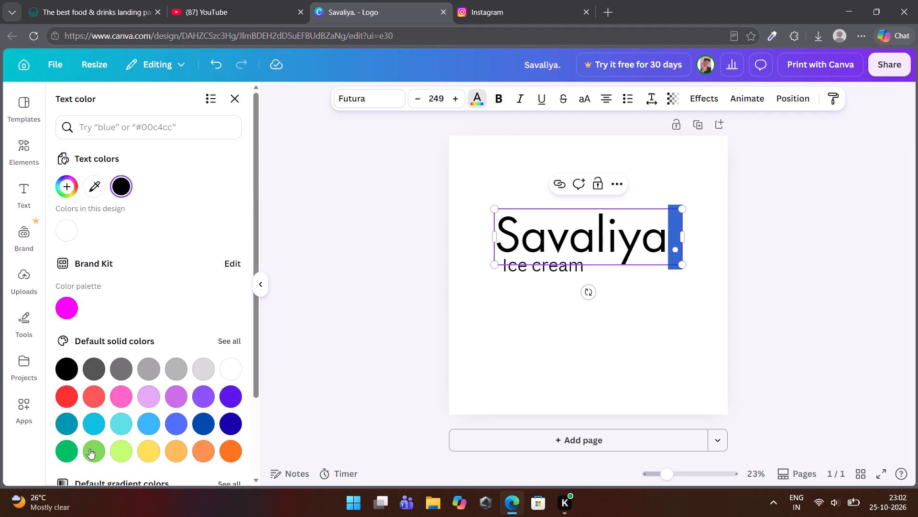
{"action": "left_click", "coordinate": [89, 450]}
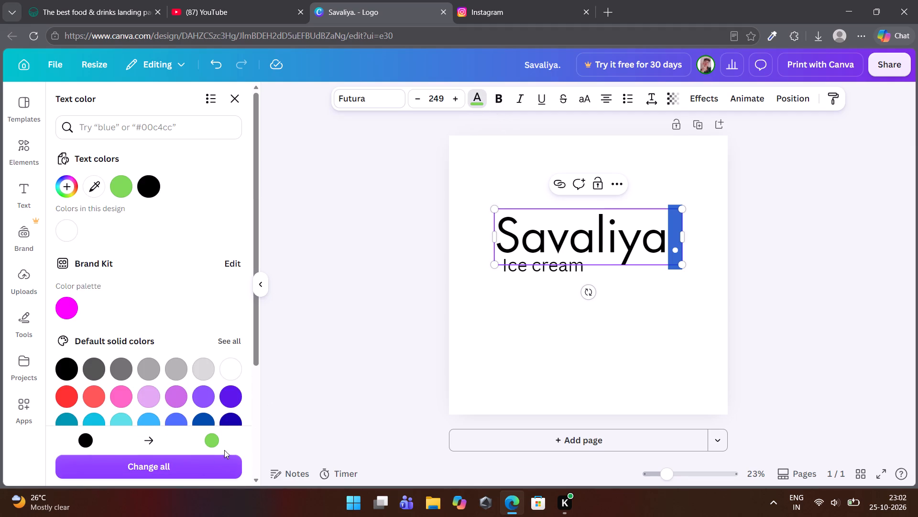
{"action": "left_click", "coordinate": [306, 424]}
{"action": "left_click", "coordinate": [534, 290]}
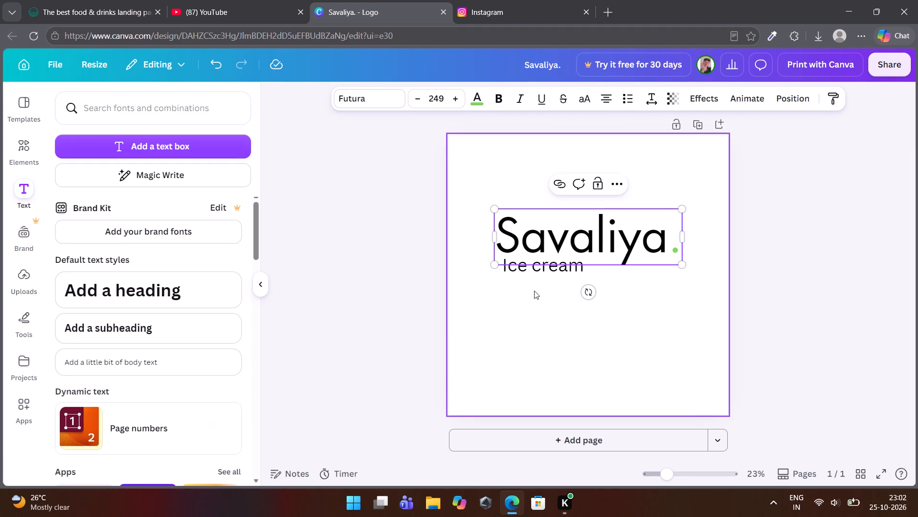
Open the "Savaliya." wordmark for text editing and place the cursor at the end, beside the green period.
{"action": "triple_click", "coordinate": [672, 246]}
{"action": "key", "text": "Right"}
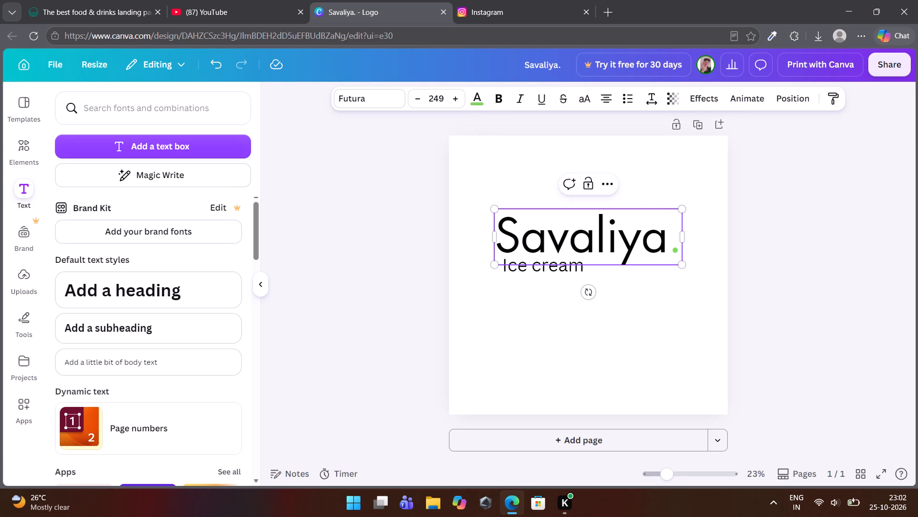
{"action": "key", "text": "Right"}
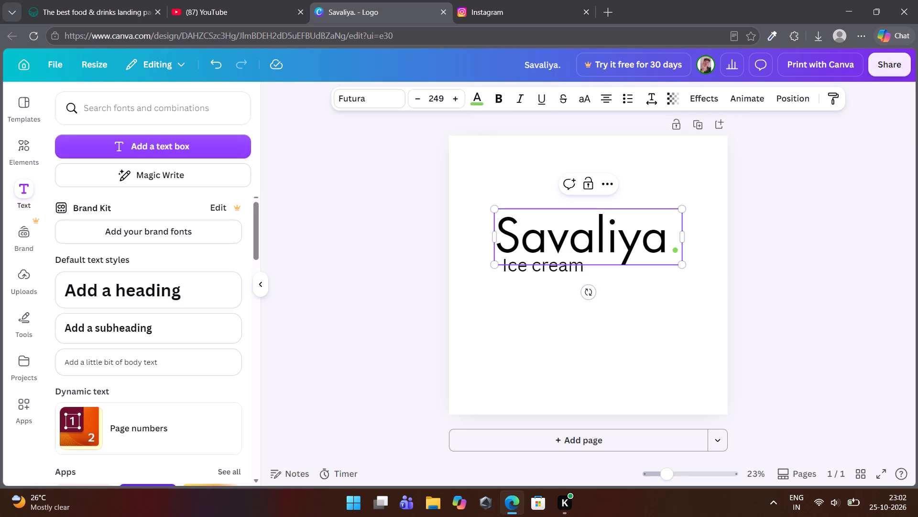
Select only the green period at the end of the "Savaliya." wordmark.
{"action": "left_click", "coordinate": [672, 246]}
{"action": "key", "text": "shift+Right"}
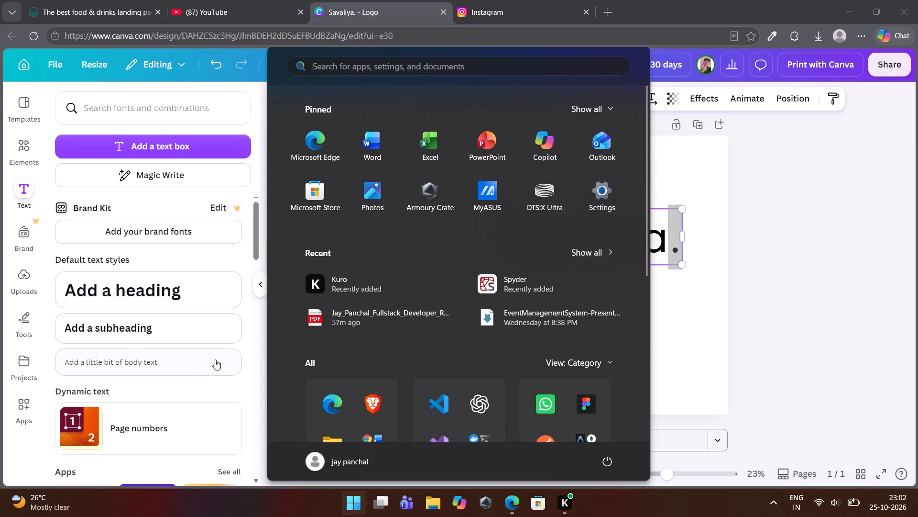
Find the installed Figma app on the computer and launch it.
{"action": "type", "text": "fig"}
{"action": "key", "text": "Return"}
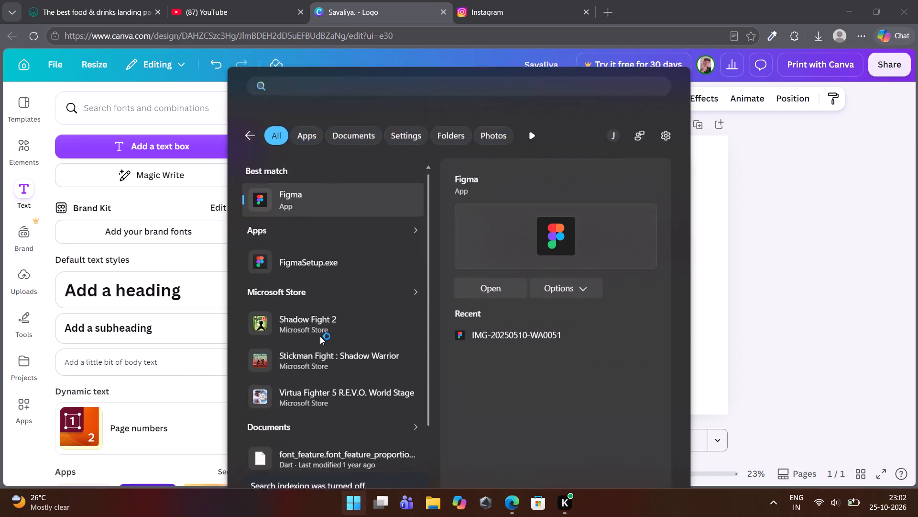
Close the YouTube tab in the browser.
{"action": "left_click", "coordinate": [184, 0]}
{"action": "key", "text": "ctrl+w"}
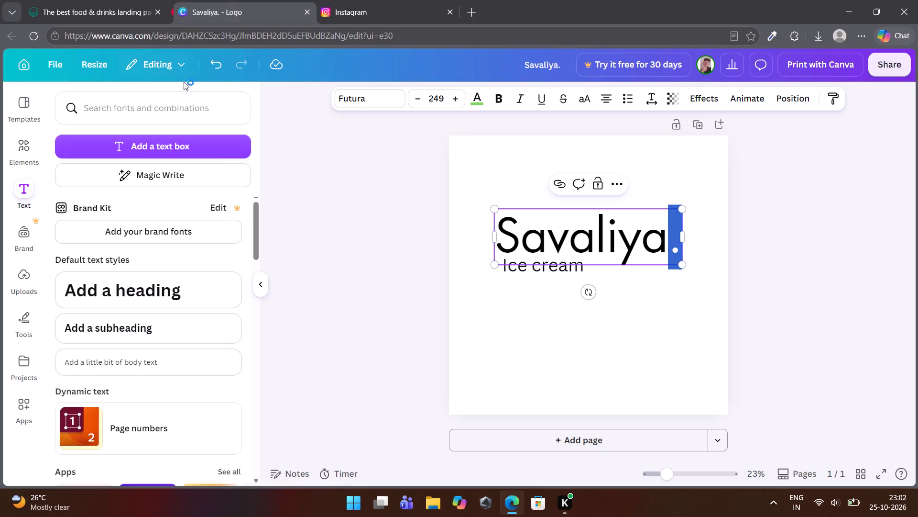
Bring up the Savaliya Ice Cream Instagram profile to view the brand's existing logo.
{"action": "left_click", "coordinate": [390, 0]}
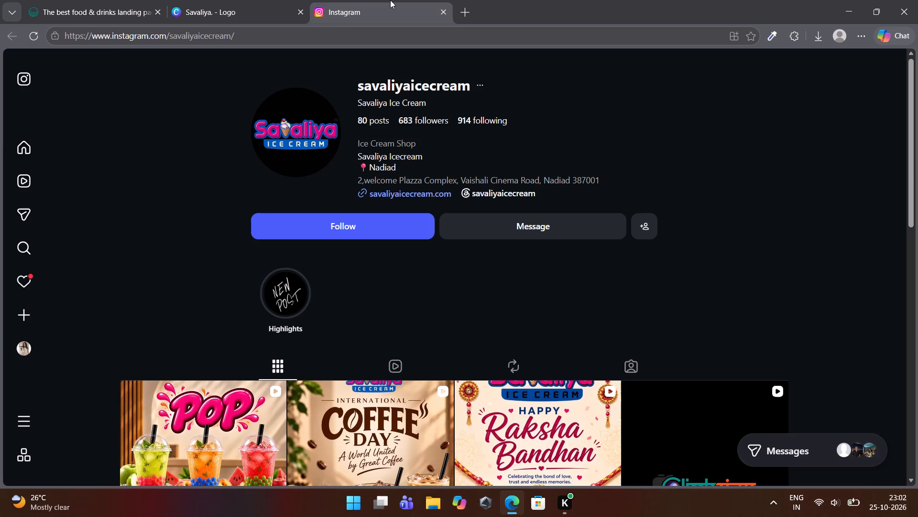
Switch from the Instagram profile to the newly launched Figma window.
{"action": "key", "text": "alt+Tab"}
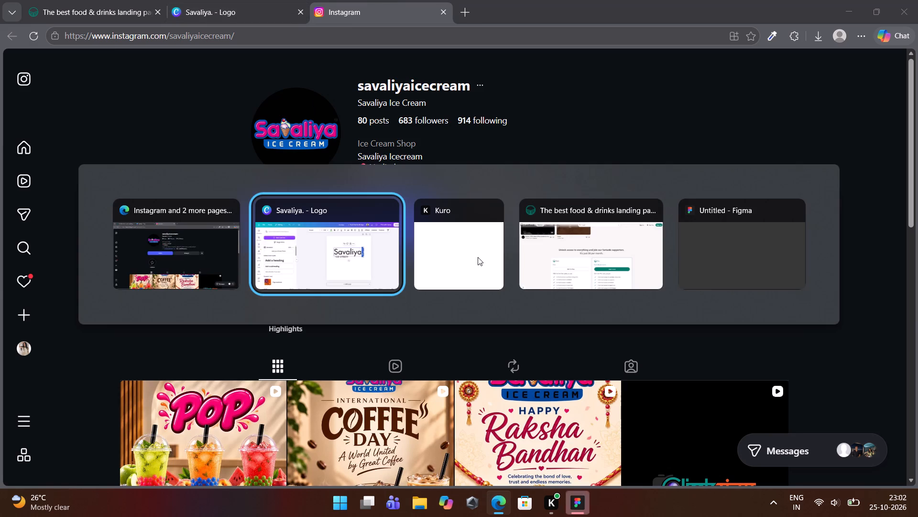
{"action": "key", "text": "alt+Tab"}
{"action": "key", "text": "alt+Tab"}
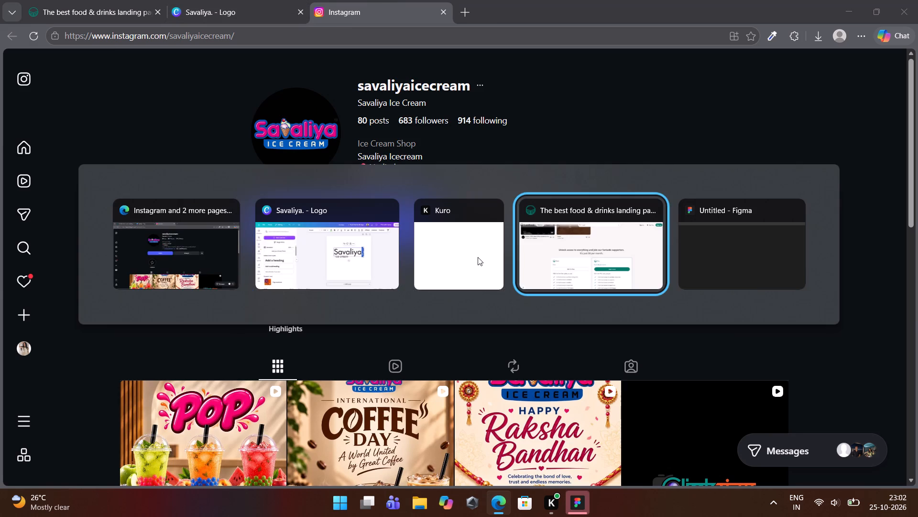
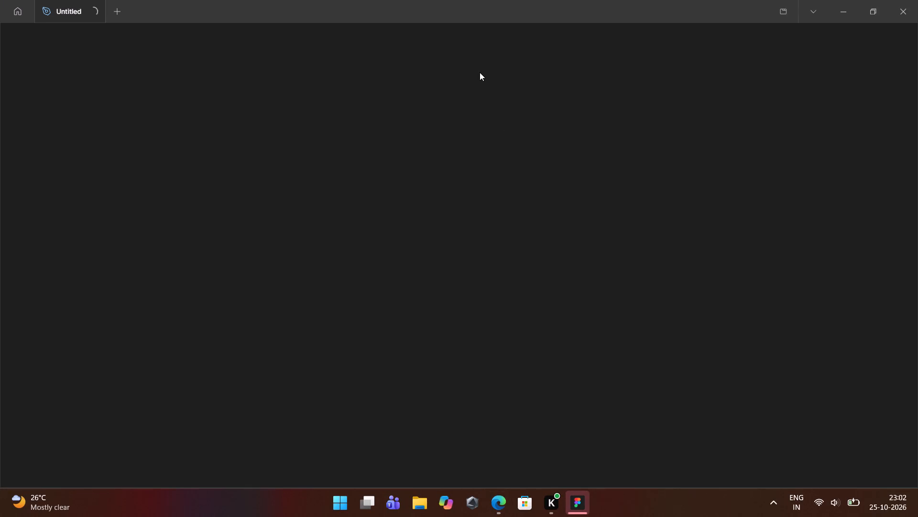
Open a new tab in Figma beside the Untitled file.
{"action": "left_click", "coordinate": [124, 15]}
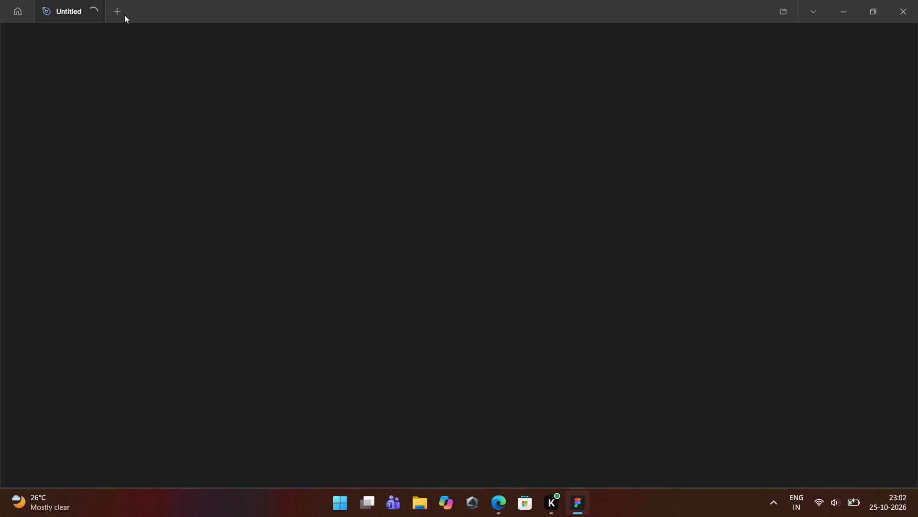
{"action": "left_click", "coordinate": [118, 11]}
Switch back to the Canva logo design in Microsoft Edge and select the "Ice cream" text beneath the "Savaliya." wordmark.
{"action": "key", "text": "alt+Tab"}
{"action": "left_click", "coordinate": [515, 274]}
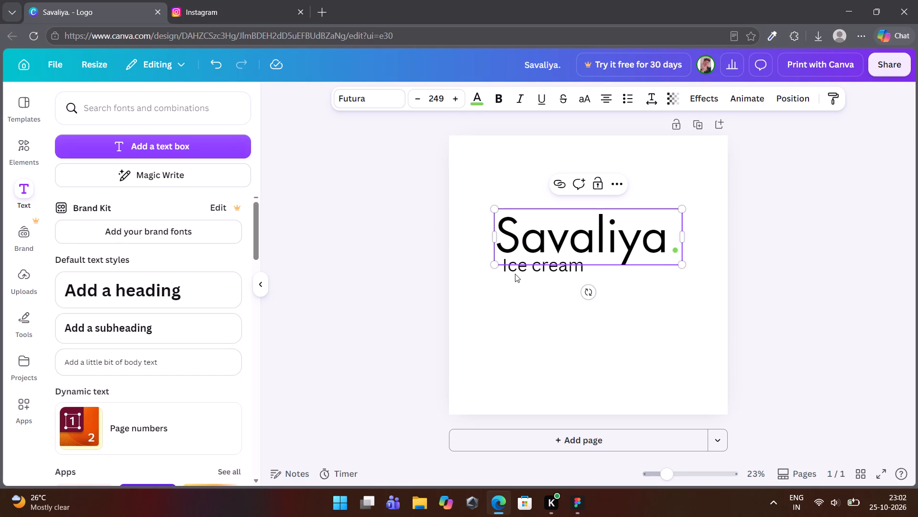
Deselect the wordmark, switch to Figma and create a new FigJam board.
{"action": "left_click", "coordinate": [655, 280]}
{"action": "key", "text": "alt+Tab"}
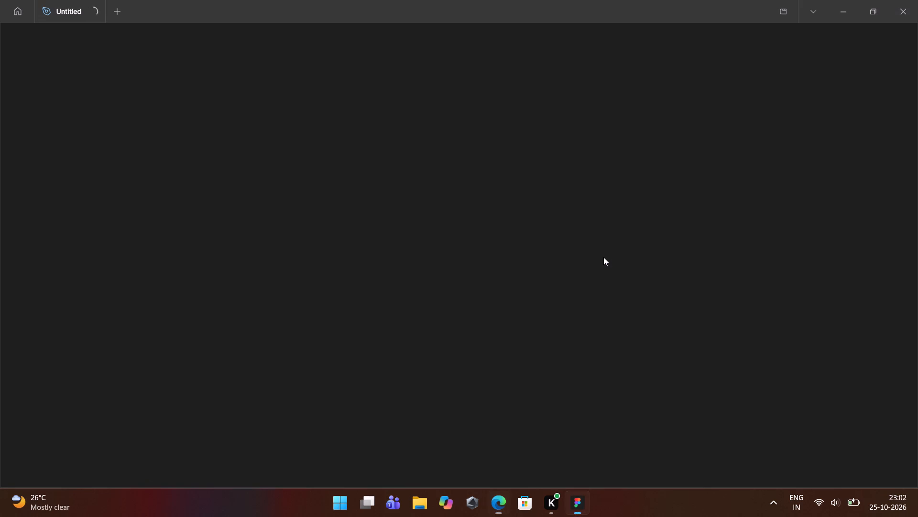
{"action": "scroll", "coordinate": [262, 79], "scroll_direction": "left", "scroll_amount": 1}
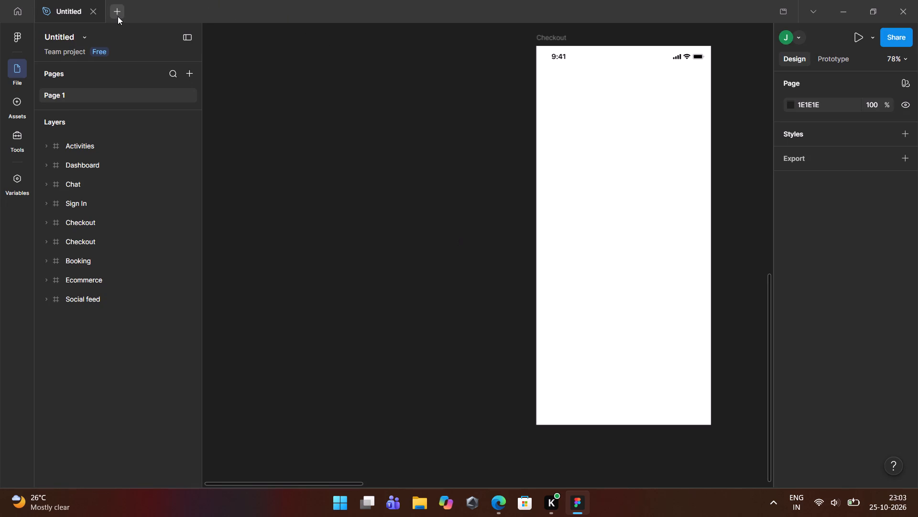
{"action": "left_click", "coordinate": [117, 13]}
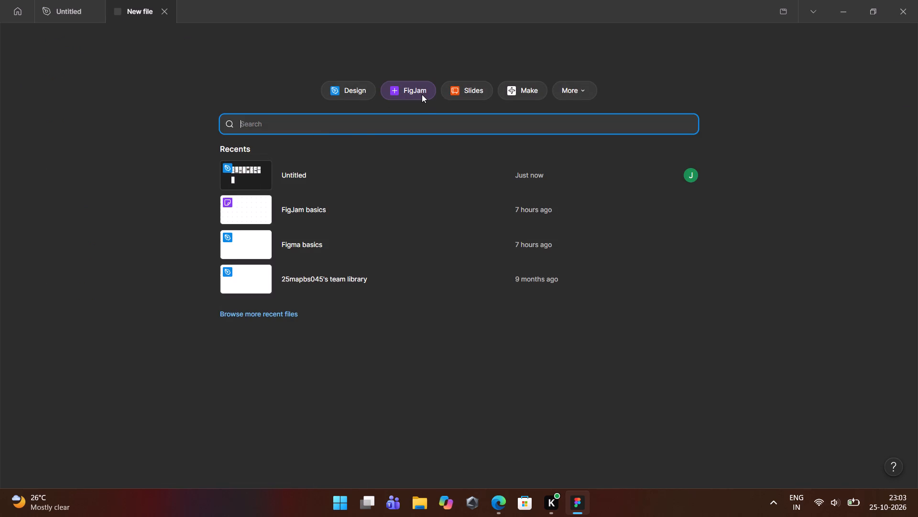
{"action": "left_click", "coordinate": [421, 94]}
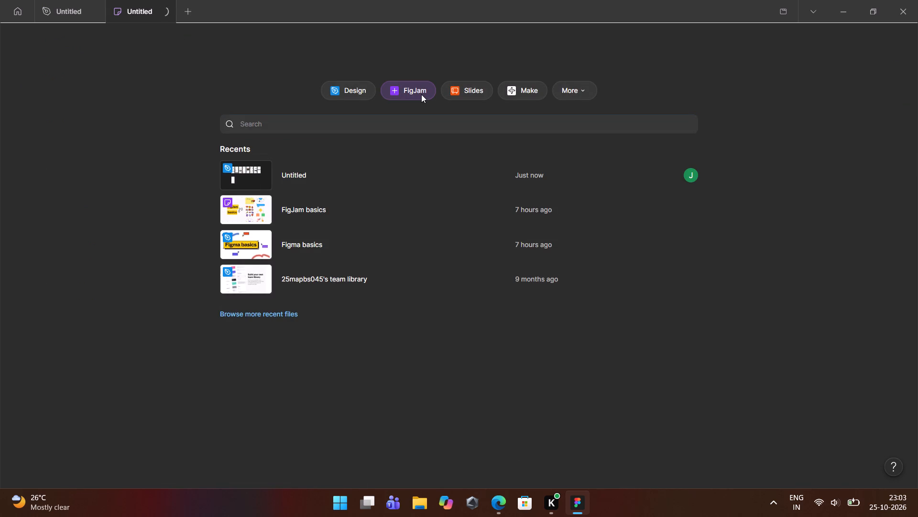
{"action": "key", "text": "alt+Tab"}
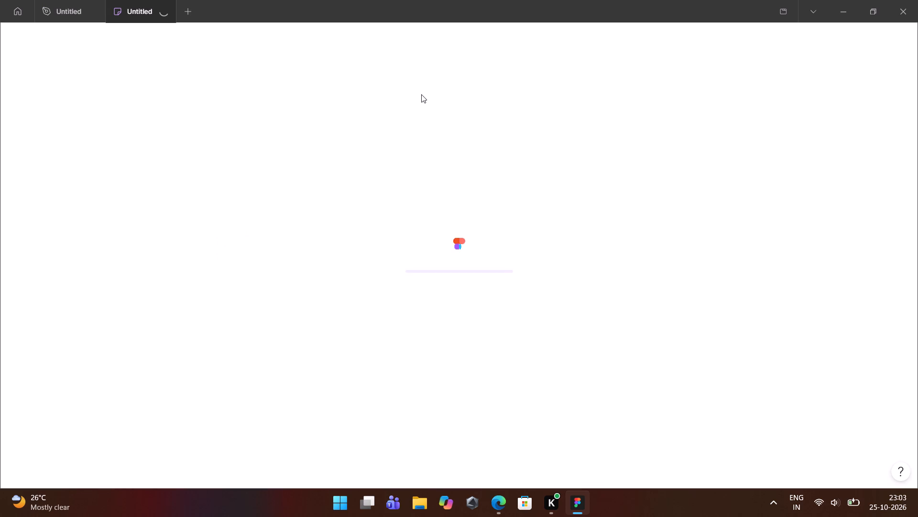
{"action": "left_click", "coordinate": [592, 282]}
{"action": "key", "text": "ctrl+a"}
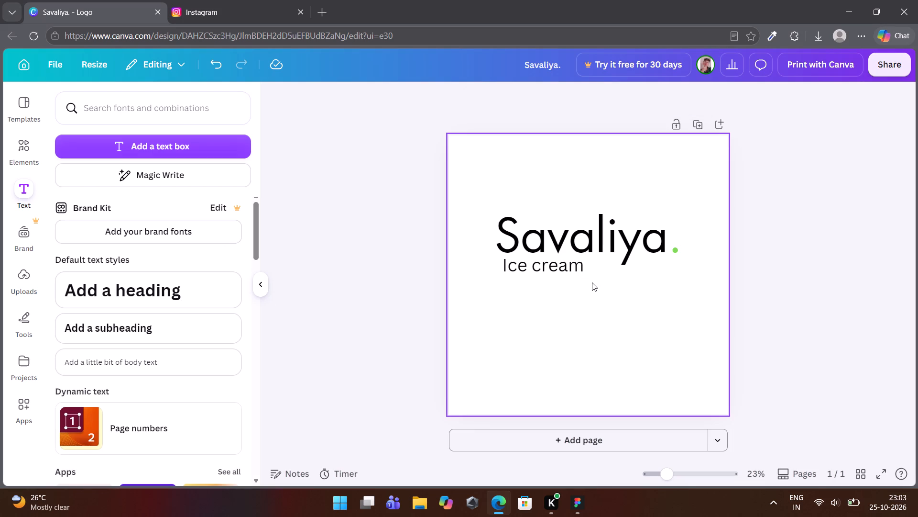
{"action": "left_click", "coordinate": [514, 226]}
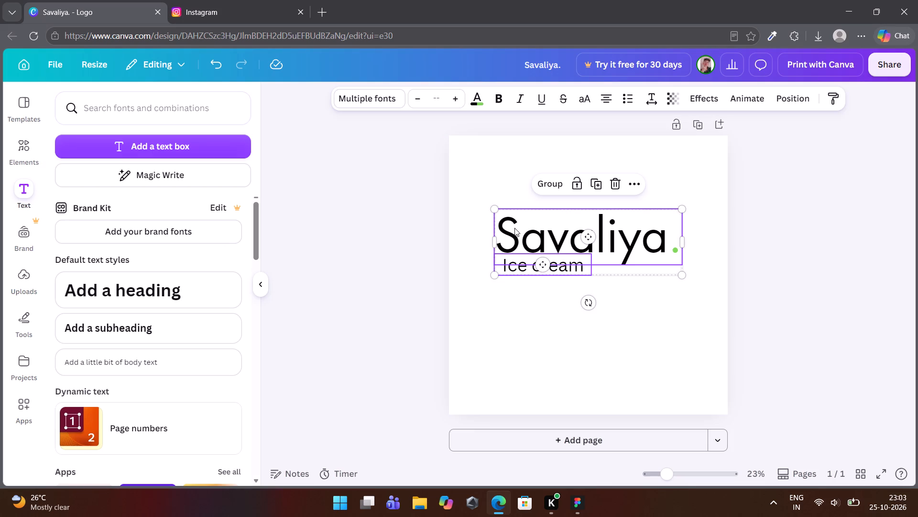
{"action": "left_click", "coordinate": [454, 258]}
Switch to the new FigJam board and dismiss the starter templates, the AI template generator and the zoom tip.
{"action": "key", "text": "alt+Tab"}
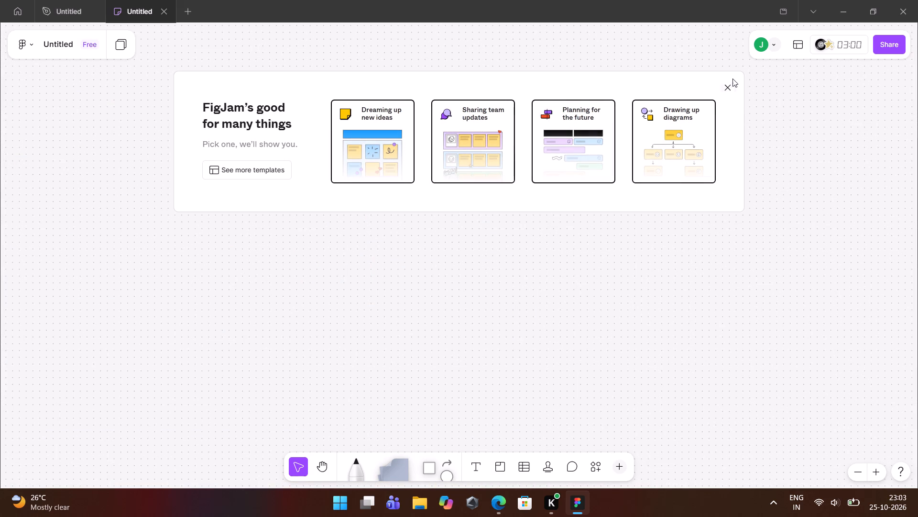
{"action": "left_click", "coordinate": [733, 92]}
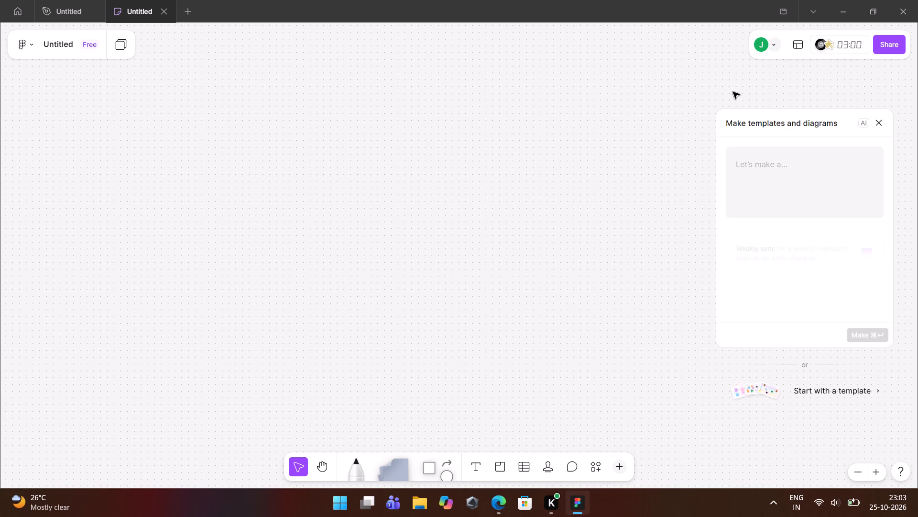
{"action": "left_click", "coordinate": [882, 127]}
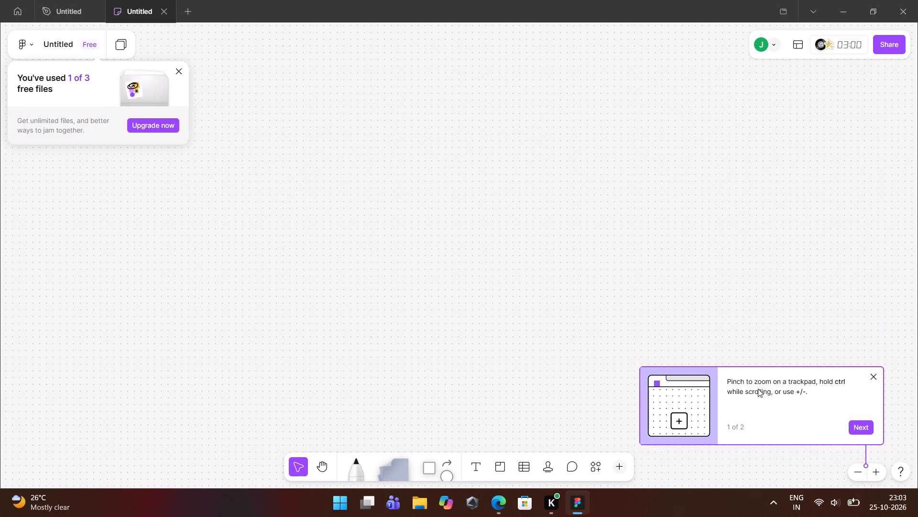
{"action": "left_click", "coordinate": [875, 374]}
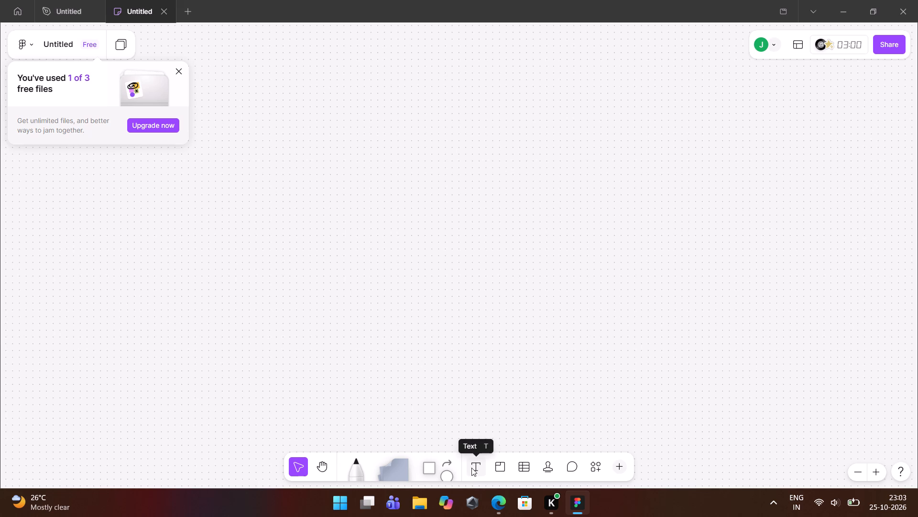
Place a white square on the board, stretch it into a wide rectangle and dismiss the free-files notice.
{"action": "left_click", "coordinate": [434, 467]}
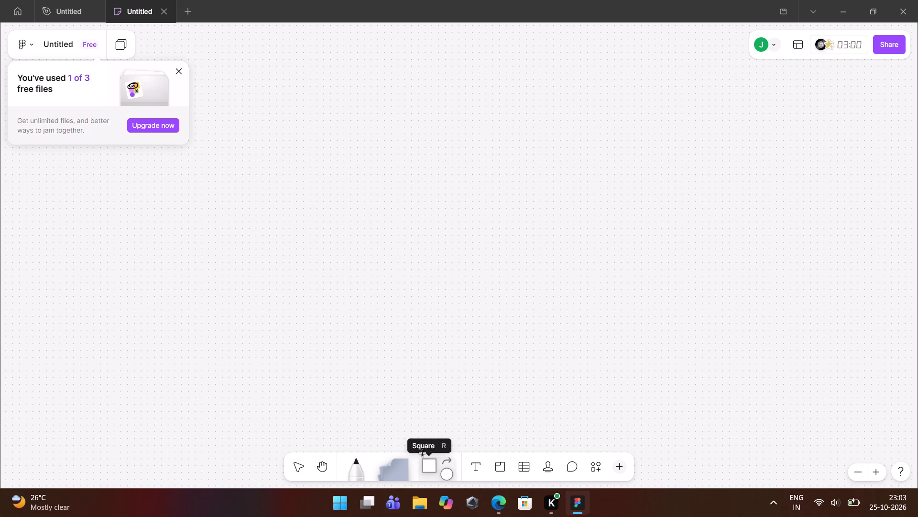
{"action": "double_click", "coordinate": [314, 116]}
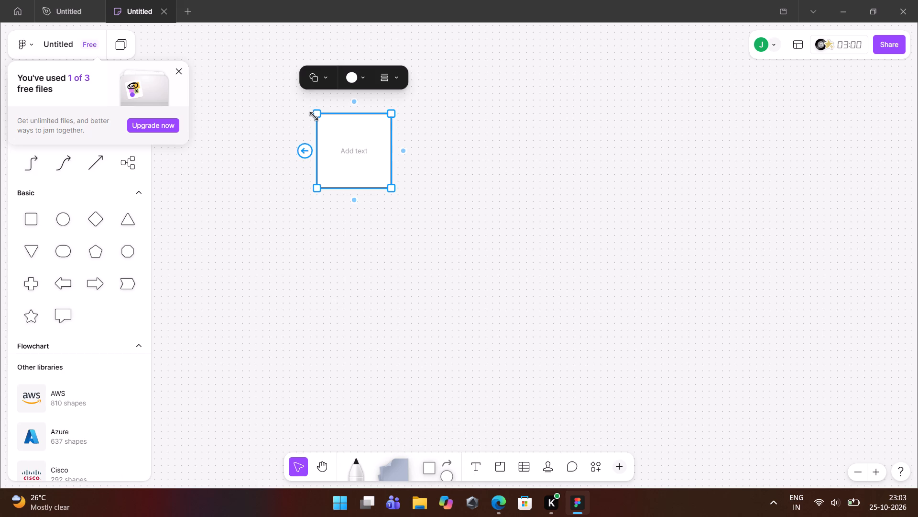
{"action": "left_click_drag", "start_coordinate": [391, 187], "coordinate": [626, 286]}
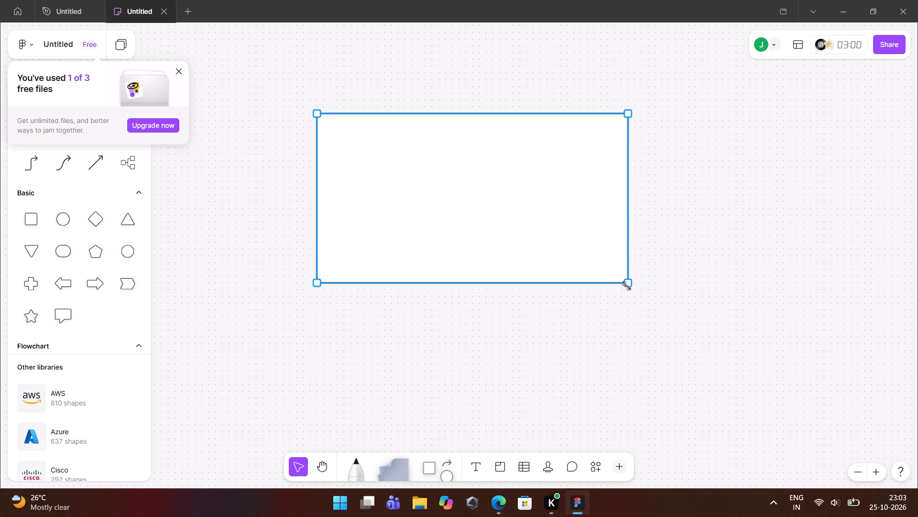
{"action": "left_click_drag", "start_coordinate": [626, 286], "coordinate": [624, 301]}
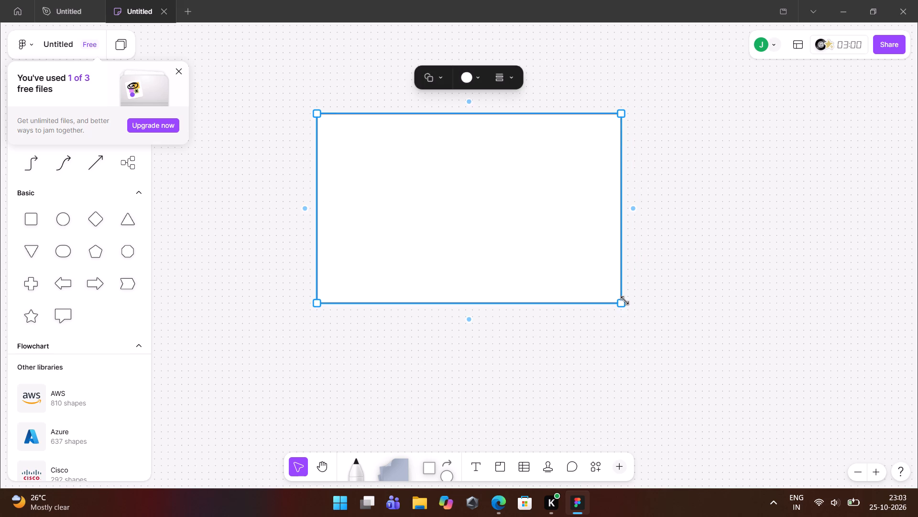
{"action": "left_click", "coordinate": [181, 70]}
Enter the text "Savaliya." inside the rectangle and set its text size to Huge.
{"action": "double_click", "coordinate": [478, 216]}
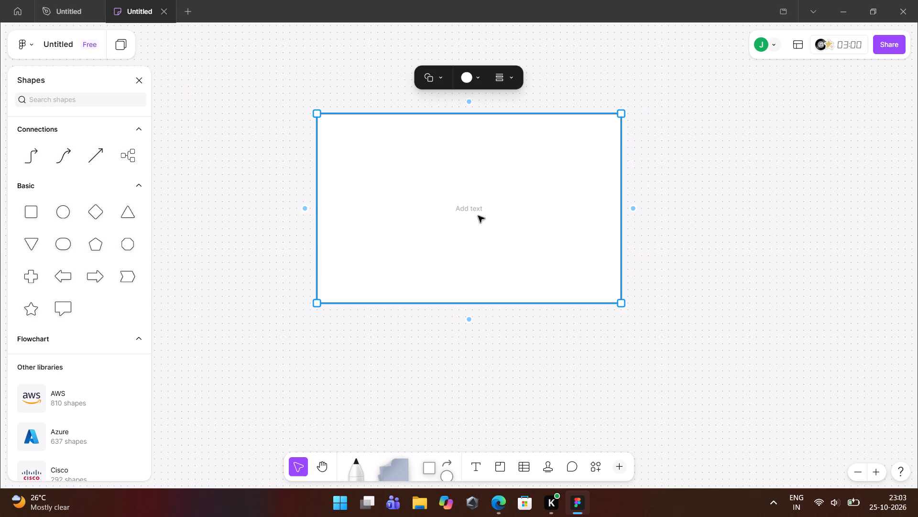
{"action": "double_click", "coordinate": [470, 204]}
{"action": "type", "text": "Sa"}
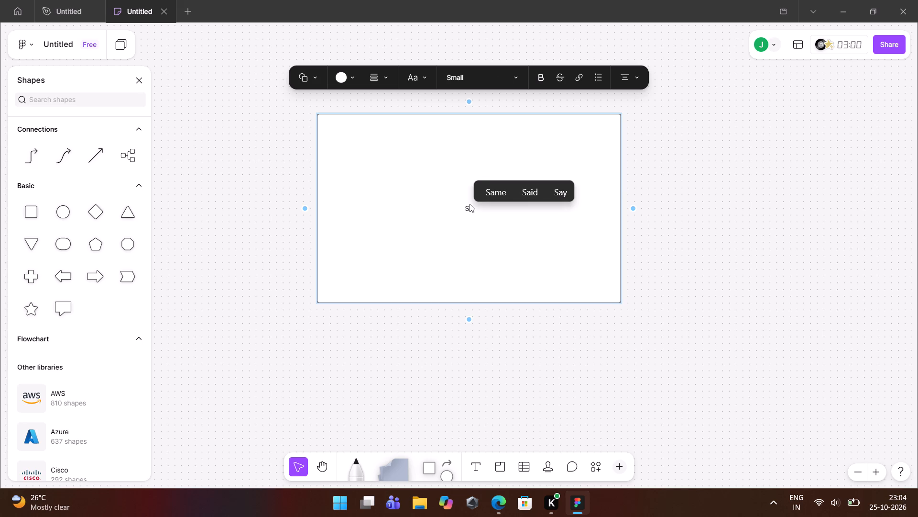
{"action": "type", "text": "valiya"}
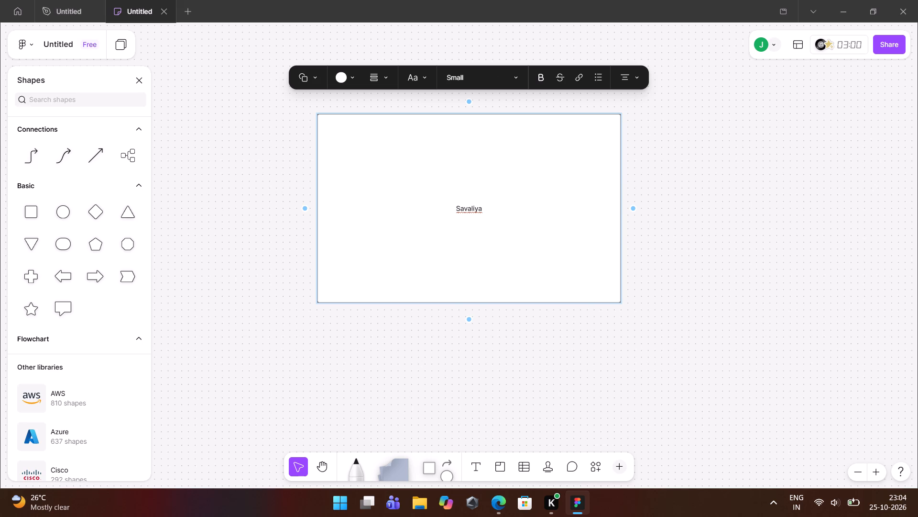
{"action": "key", "text": "period"}
{"action": "left_click", "coordinate": [472, 83]}
{"action": "left_click", "coordinate": [481, 176]}
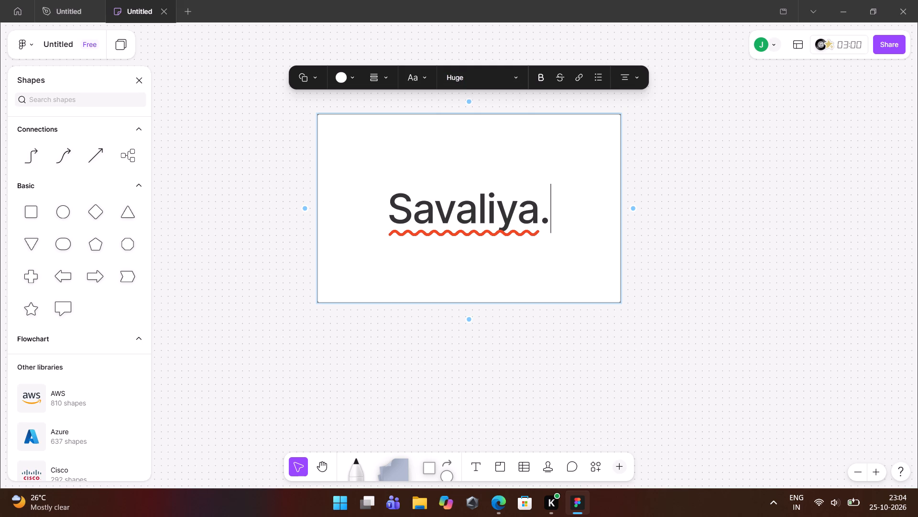
Enlarge the rectangle by extending its lower and right edges, and close the shapes library.
{"action": "left_click", "coordinate": [483, 303]}
{"action": "left_click_drag", "start_coordinate": [484, 303], "coordinate": [516, 406]}
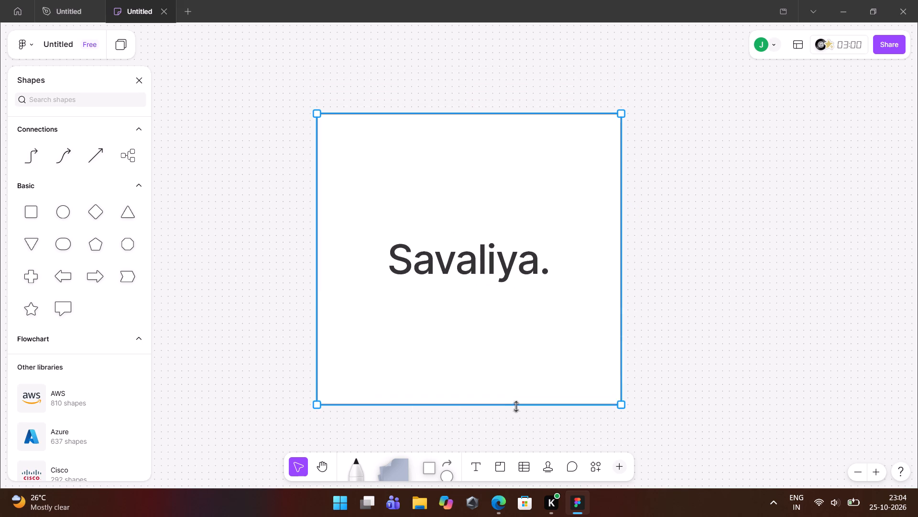
{"action": "left_click_drag", "start_coordinate": [516, 406], "coordinate": [522, 392]}
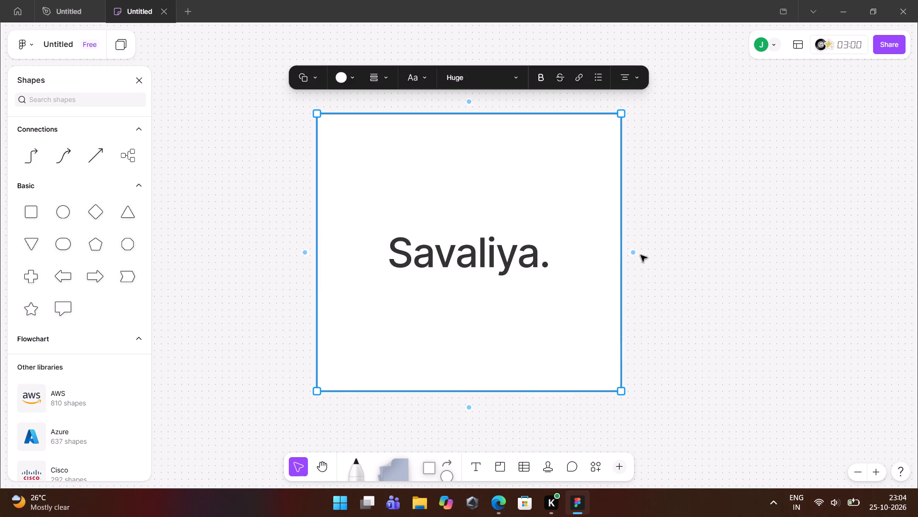
{"action": "left_click_drag", "start_coordinate": [621, 264], "coordinate": [696, 262]}
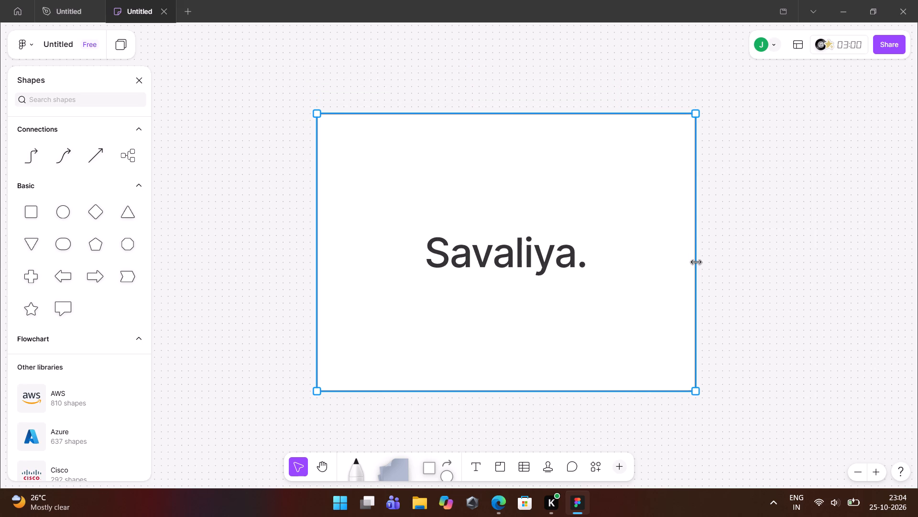
{"action": "left_click_drag", "start_coordinate": [696, 262], "coordinate": [707, 262]}
{"action": "left_click", "coordinate": [164, 226]}
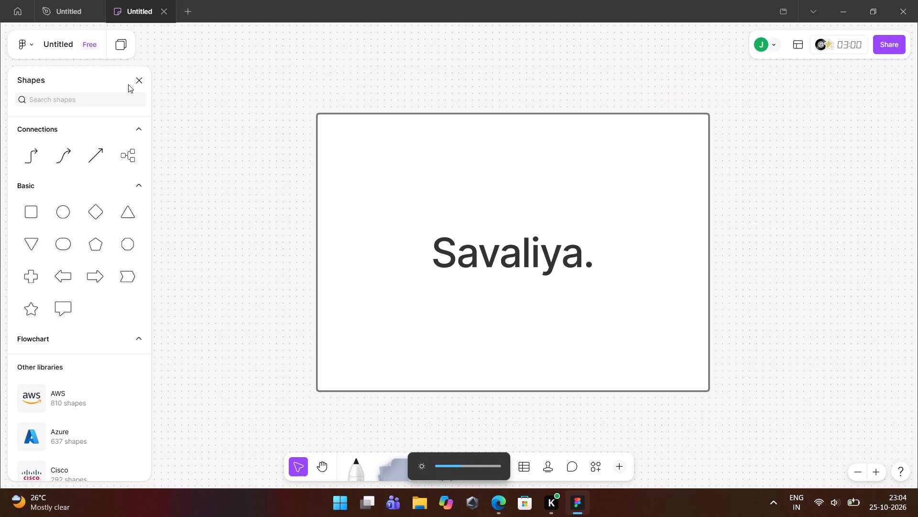
{"action": "left_click", "coordinate": [140, 82]}
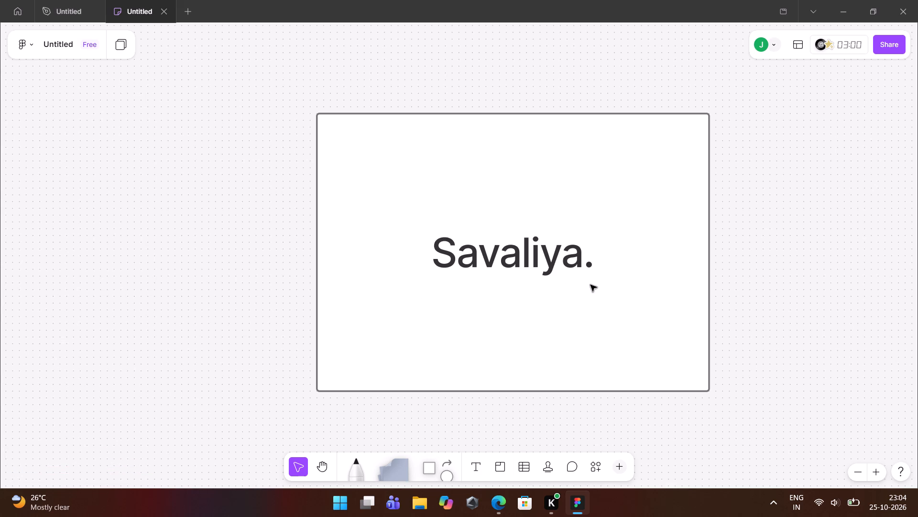
Examine the font choices for the "Savaliya." text and the line style options for its rectangle.
{"action": "double_click", "coordinate": [600, 261]}
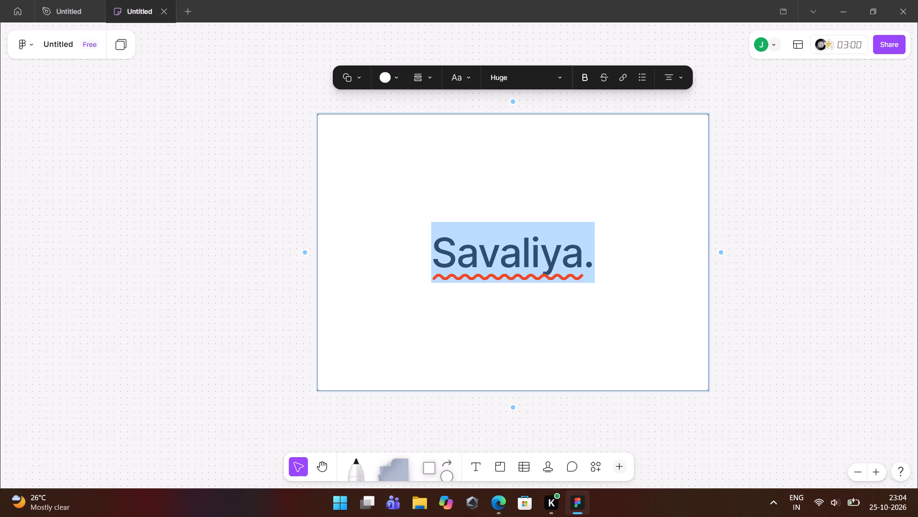
{"action": "left_click", "coordinate": [457, 73]}
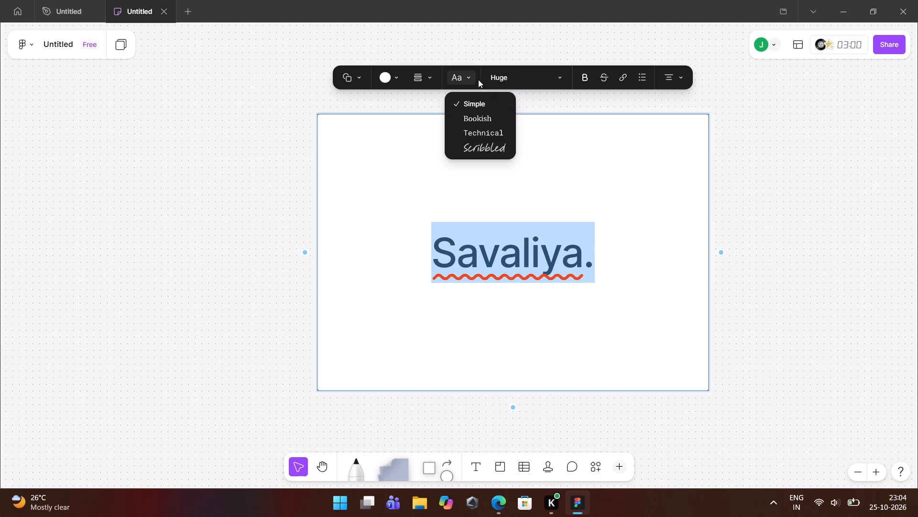
{"action": "left_click", "coordinate": [418, 73]}
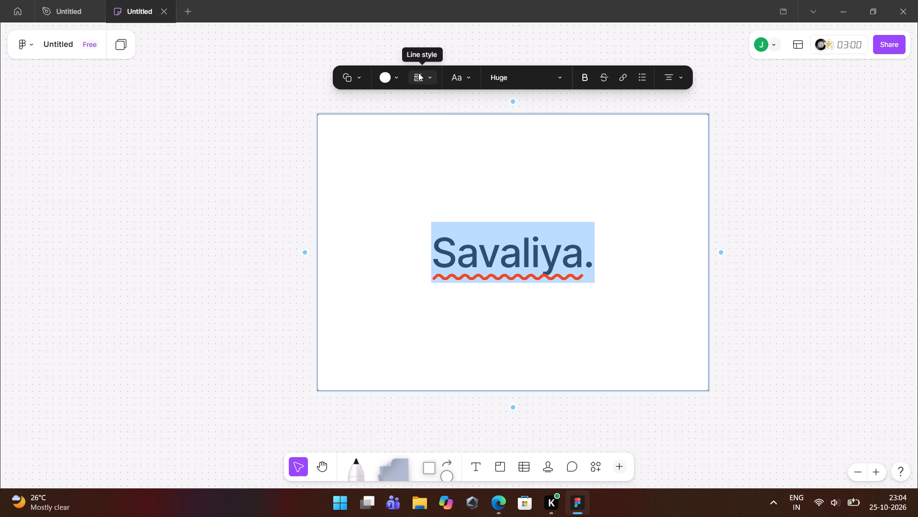
{"action": "left_click", "coordinate": [418, 73]}
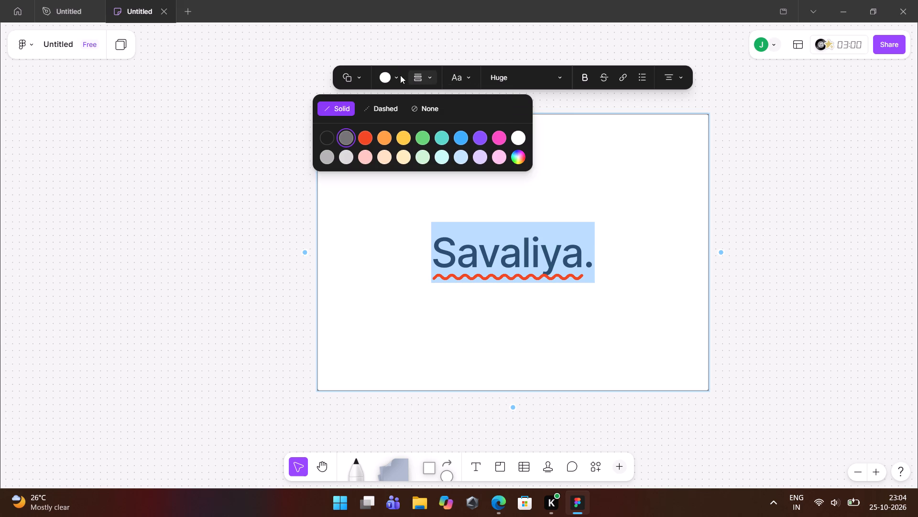
{"action": "left_click", "coordinate": [436, 30]}
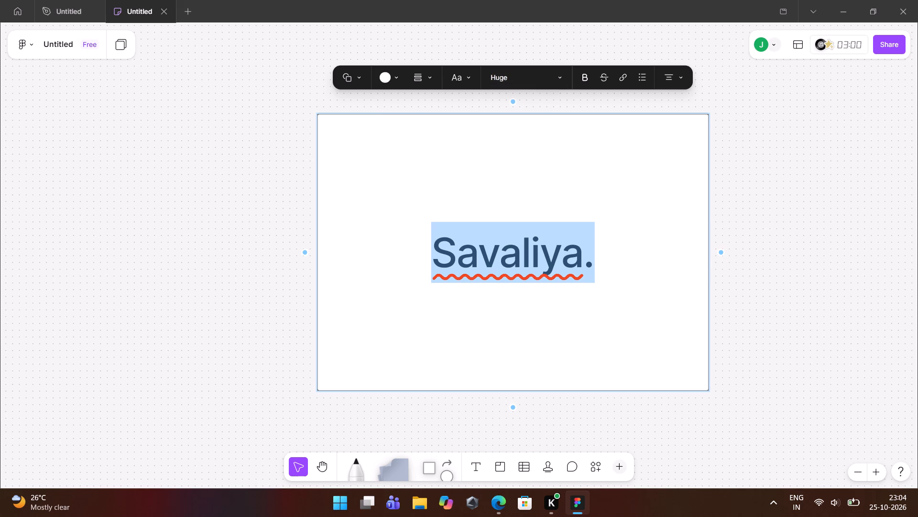
{"action": "left_click", "coordinate": [512, 249]}
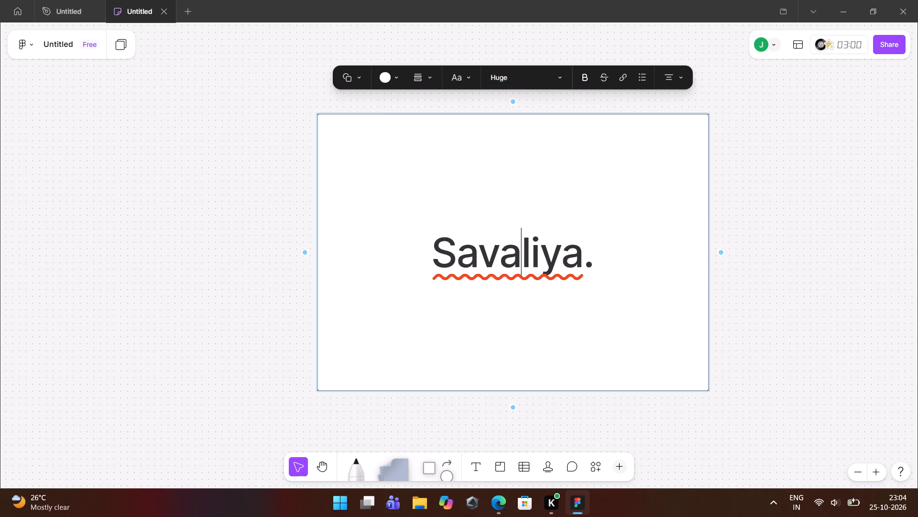
{"action": "left_click", "coordinate": [613, 251]}
Add a separate text object reading "Ice cream" below the "Savaliya." text inside the rectangle.
{"action": "left_click", "coordinate": [480, 468]}
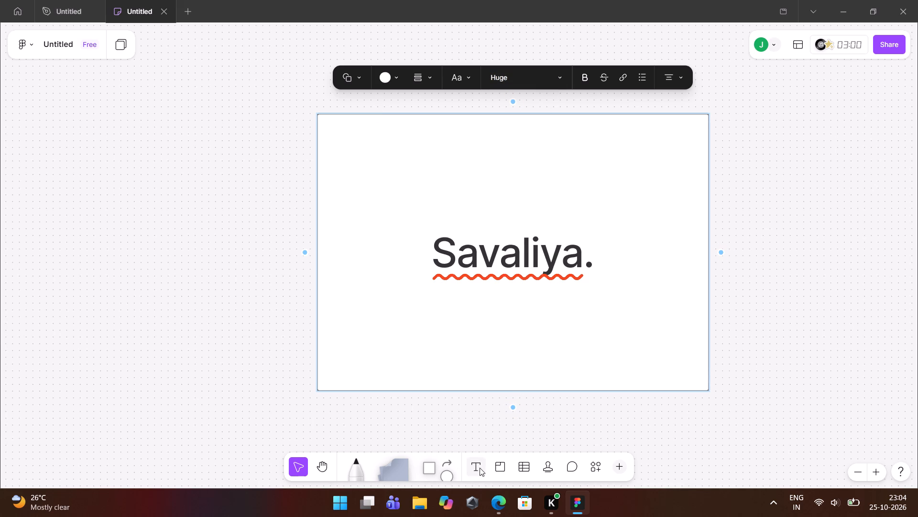
{"action": "left_click", "coordinate": [482, 330]}
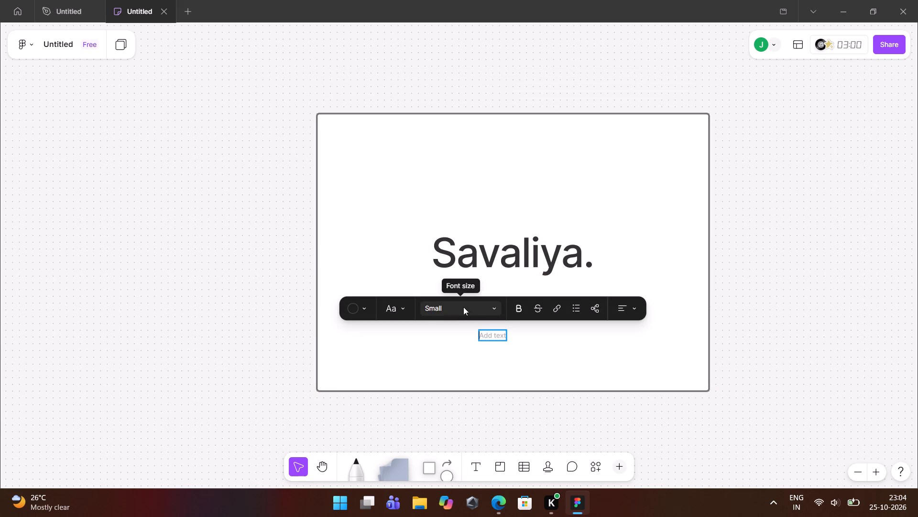
{"action": "left_click", "coordinate": [386, 312]}
{"action": "left_click", "coordinate": [387, 312]}
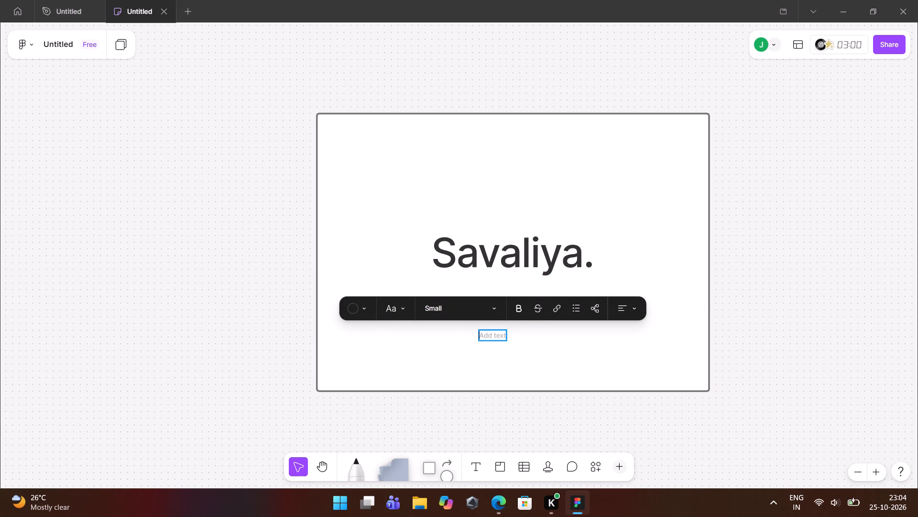
{"action": "type", "text": "ice"}
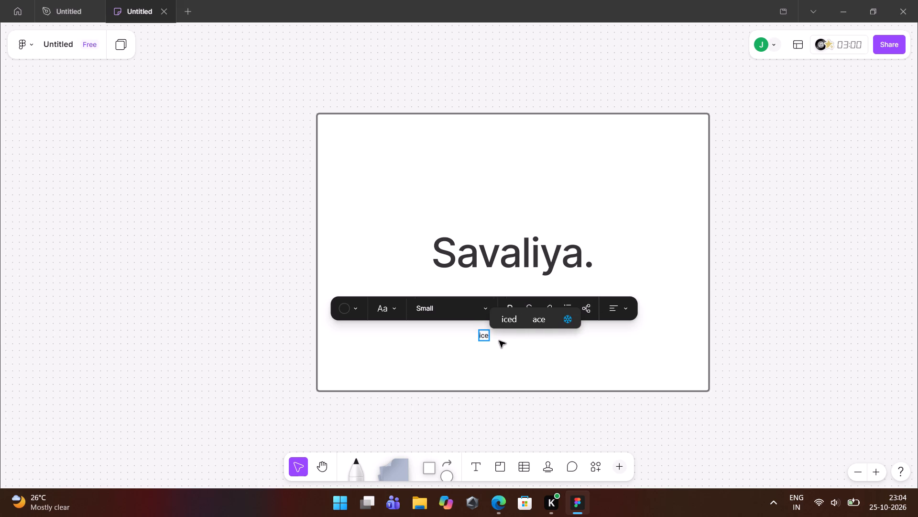
{"action": "key", "text": "BackSpace"}
{"action": "key", "text": "BackSpace"}
{"action": "key", "text": "BackSpace"}
{"action": "type", "text": "Ice"}
{"action": "key", "text": "space"}
{"action": "type", "text": "cre"}
{"action": "type", "text": "am"}
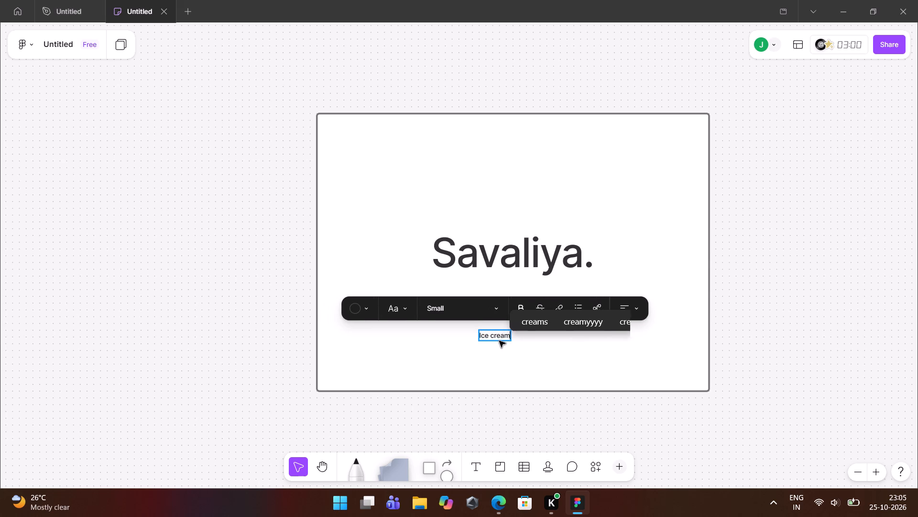
{"action": "left_click", "coordinate": [463, 290]}
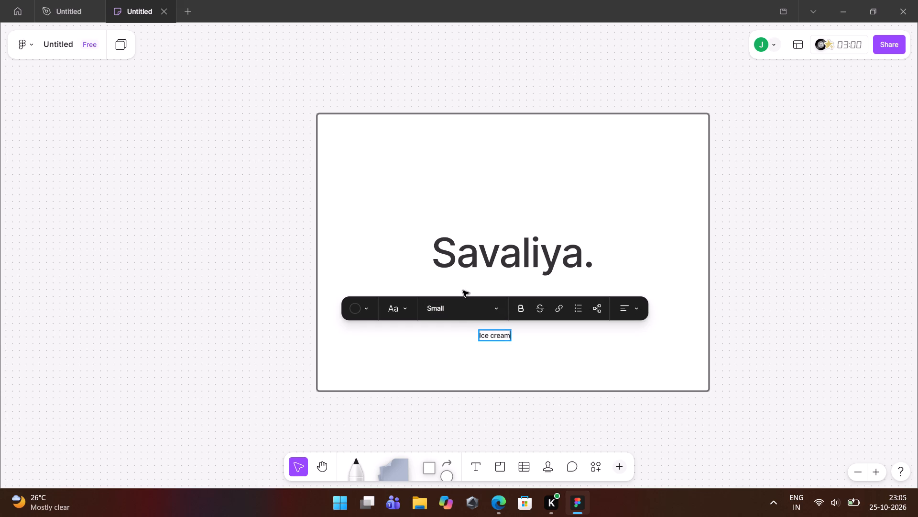
Move the "Ice cream" text up to sit directly beneath the first letters of "Savaliya.".
{"action": "left_click_drag", "start_coordinate": [499, 340], "coordinate": [477, 308]}
{"action": "left_click_drag", "start_coordinate": [477, 308], "coordinate": [460, 285]}
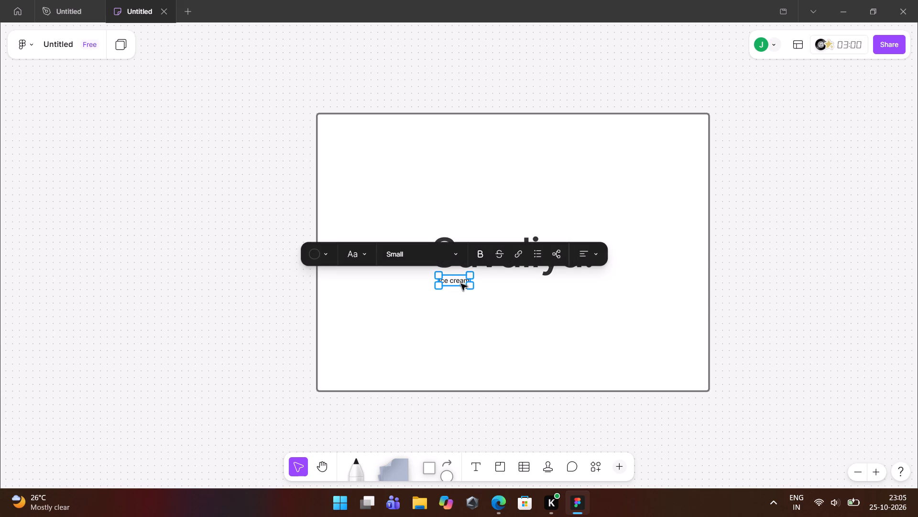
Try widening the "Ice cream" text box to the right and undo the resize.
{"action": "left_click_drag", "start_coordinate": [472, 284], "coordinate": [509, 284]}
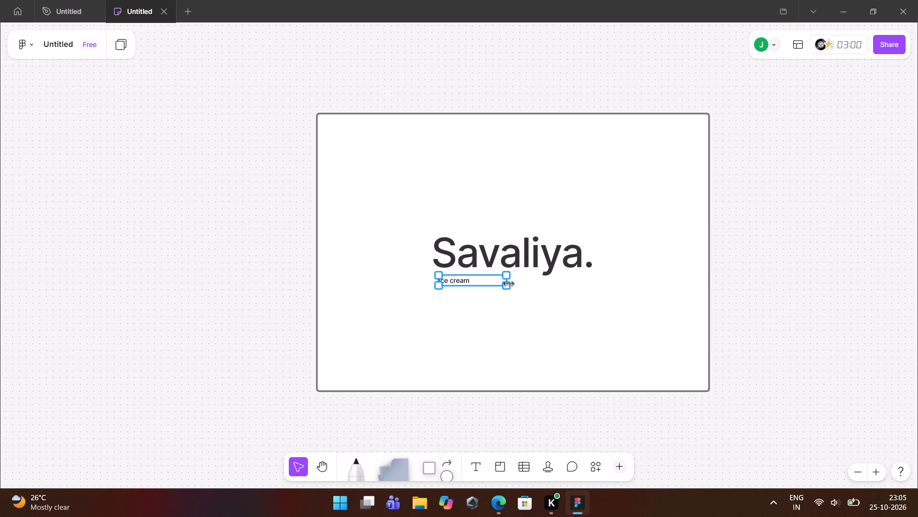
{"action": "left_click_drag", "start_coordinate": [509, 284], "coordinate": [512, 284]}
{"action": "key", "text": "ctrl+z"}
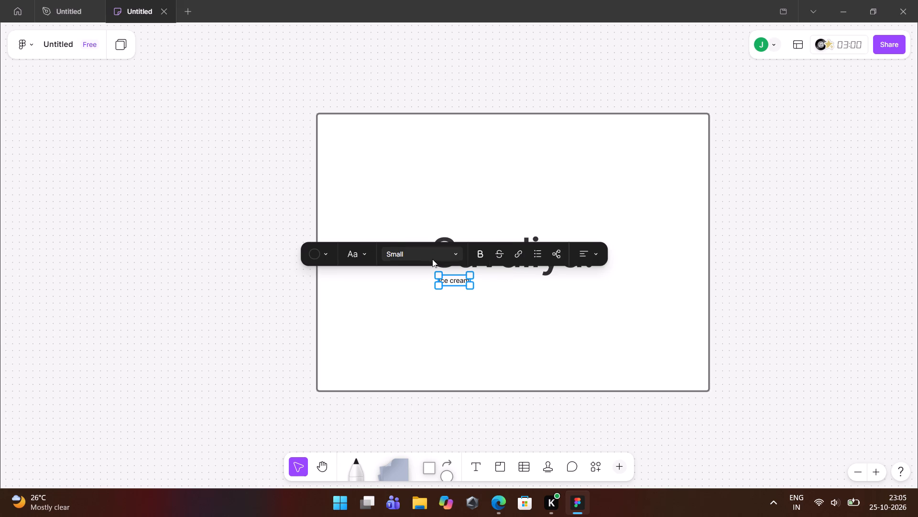
Set the "Ice cream" text size to Large, trying Medium first.
{"action": "left_click", "coordinate": [429, 257]}
{"action": "left_click", "coordinate": [418, 293]}
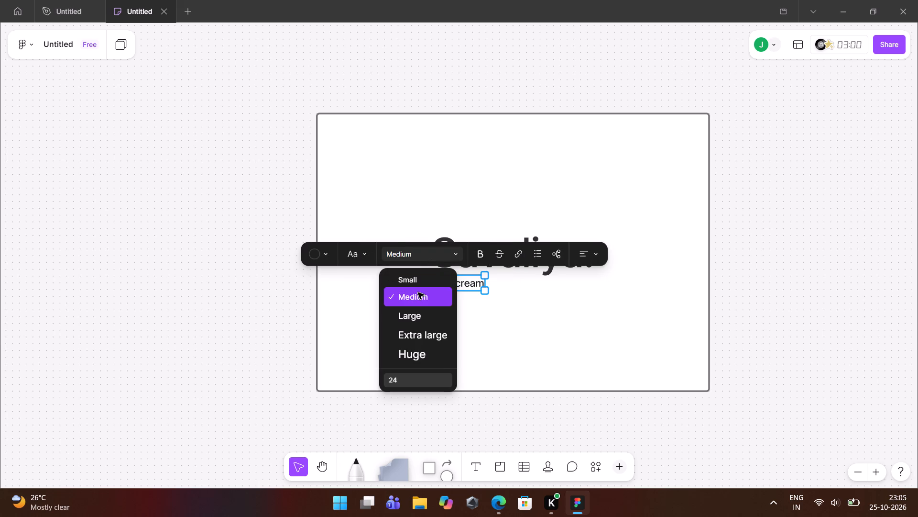
{"action": "left_click", "coordinate": [525, 325]}
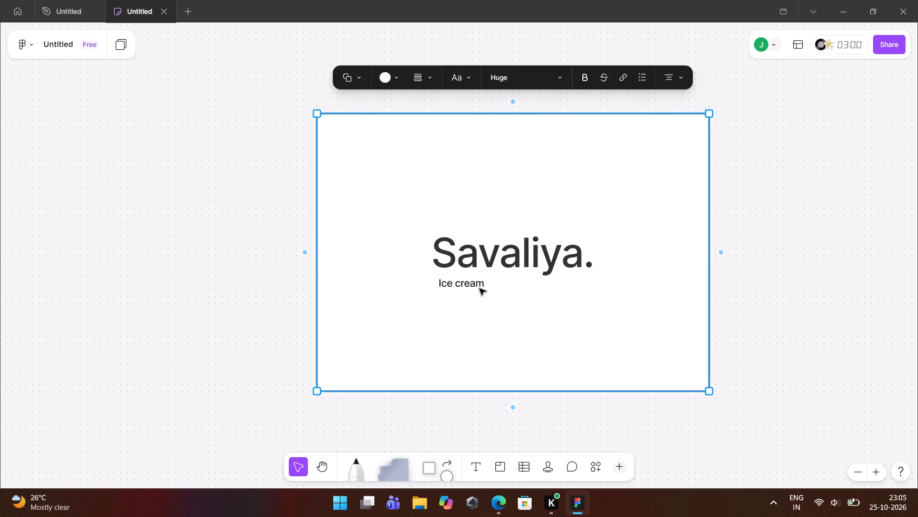
{"action": "left_click", "coordinate": [479, 289]}
{"action": "left_click", "coordinate": [459, 259]}
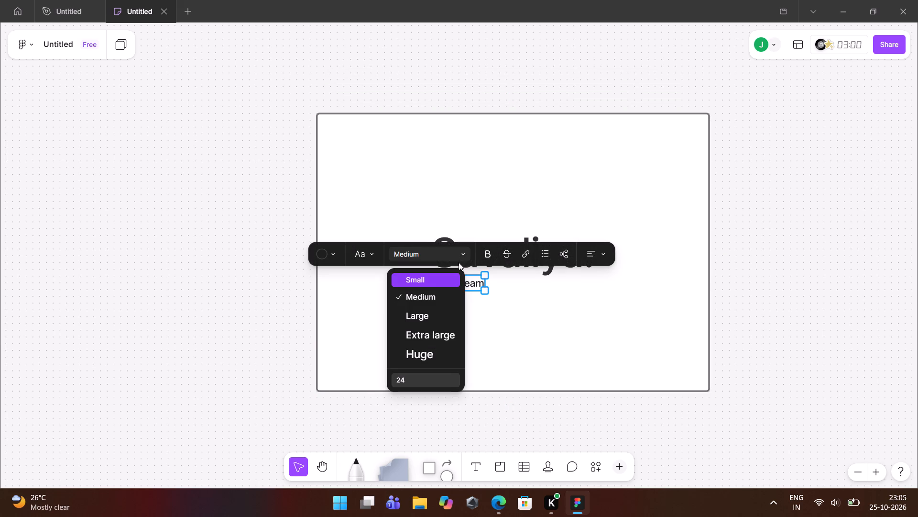
{"action": "left_click", "coordinate": [426, 313]}
{"action": "left_click", "coordinate": [546, 310]}
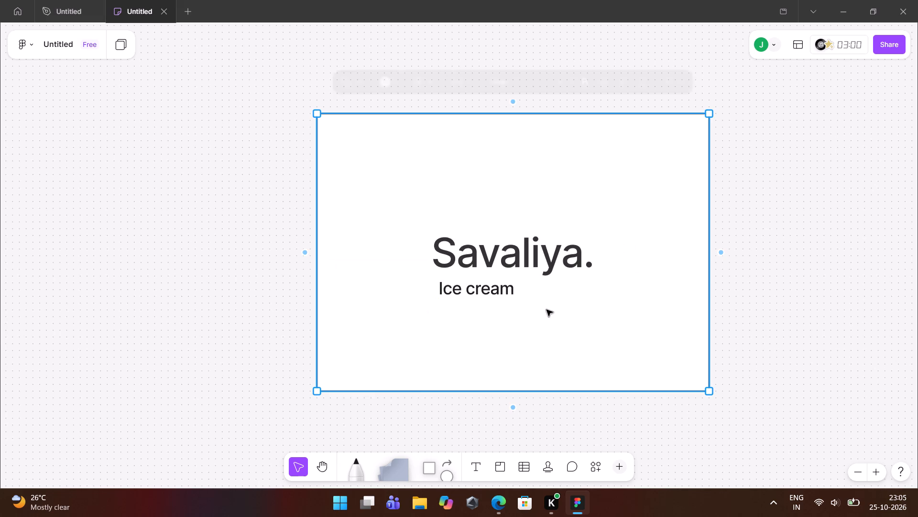
Move the "Ice cream" text slightly up, closer beneath "Savaliya.", without altering its wording.
{"action": "left_click", "coordinate": [481, 295]}
{"action": "left_click_drag", "start_coordinate": [481, 295], "coordinate": [482, 291]}
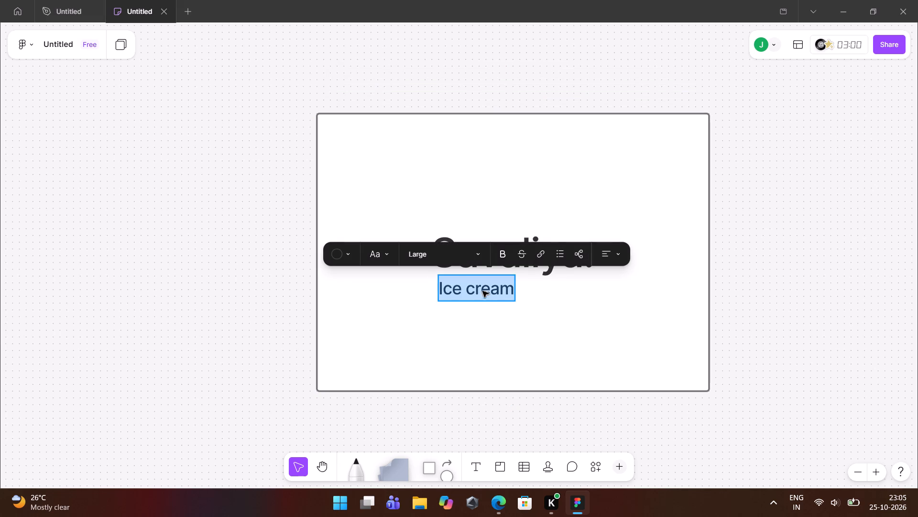
{"action": "left_click_drag", "start_coordinate": [482, 291], "coordinate": [483, 287]}
{"action": "left_click", "coordinate": [483, 287]}
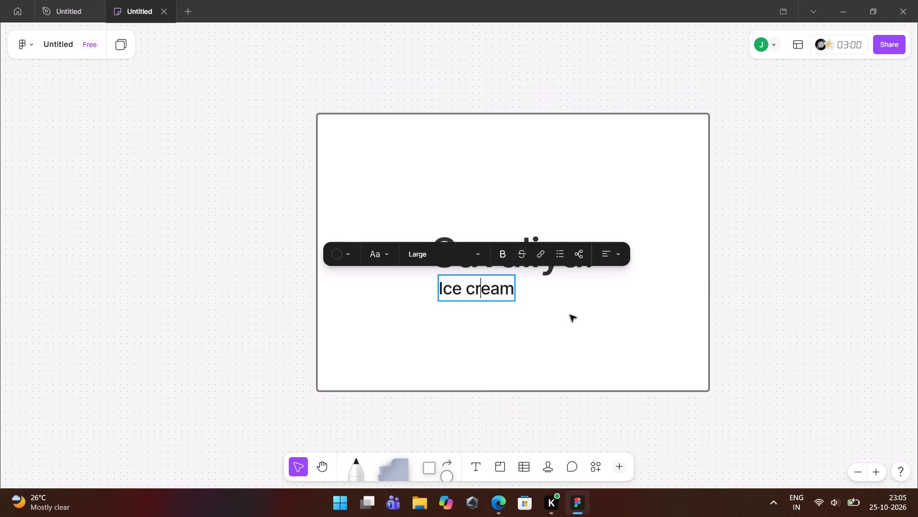
{"action": "left_click", "coordinate": [570, 315]}
{"action": "left_click_drag", "start_coordinate": [473, 281], "coordinate": [272, 257]}
{"action": "left_click_drag", "start_coordinate": [272, 257], "coordinate": [477, 278]}
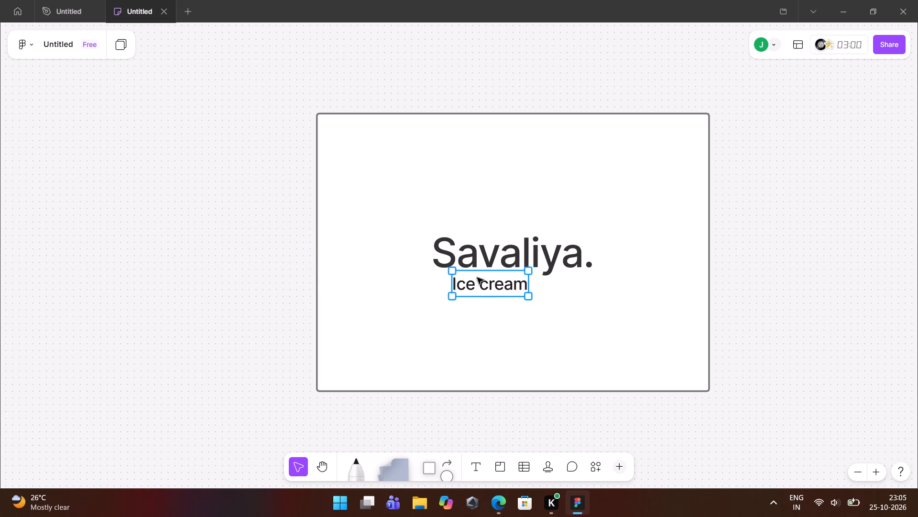
{"action": "left_click_drag", "start_coordinate": [477, 278], "coordinate": [470, 276]}
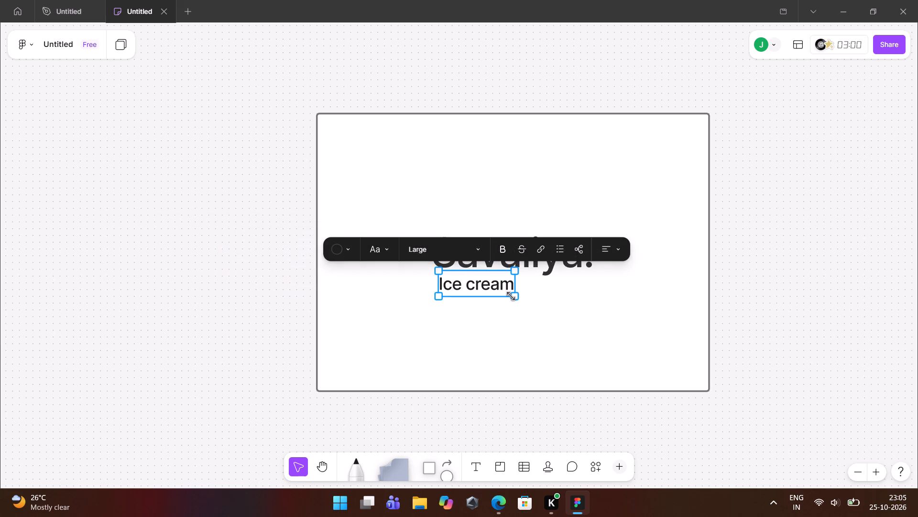
Scale the "Ice cream" text from its lower-right corner, trying a larger size before settling on text size 39.
{"action": "left_click_drag", "start_coordinate": [510, 296], "coordinate": [573, 312]}
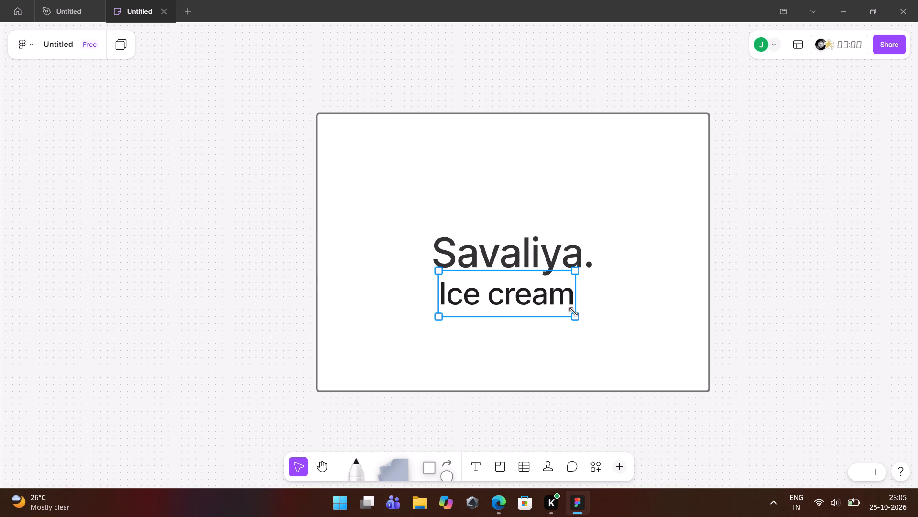
{"action": "left_click_drag", "start_coordinate": [573, 312], "coordinate": [563, 307]}
{"action": "left_click_drag", "start_coordinate": [563, 307], "coordinate": [520, 297]}
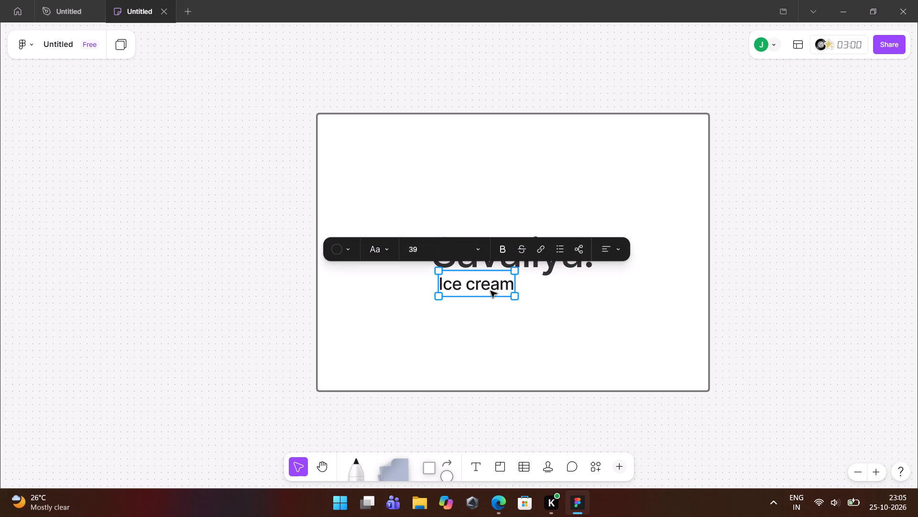
Align the "Ice cream" text's left edge under the "S" of "Savaliya." and nudge it slightly down, then deselect it.
{"action": "left_click", "coordinate": [491, 291]}
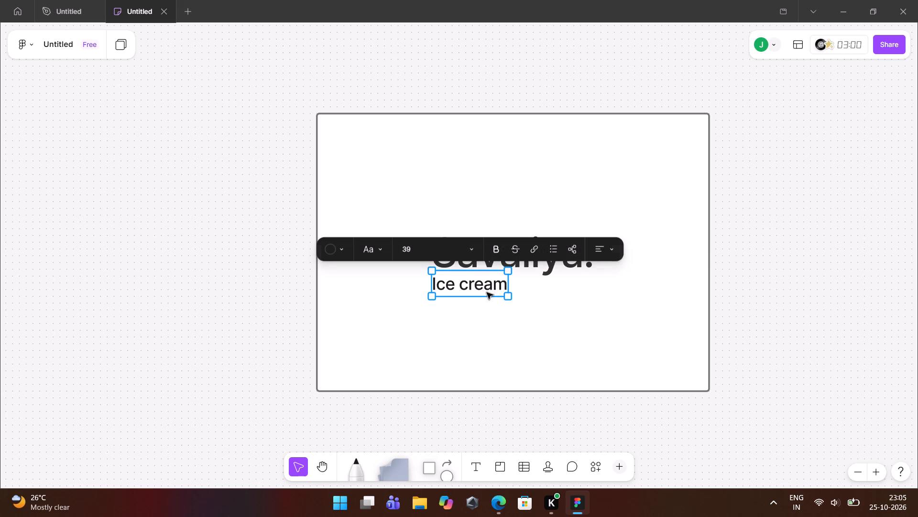
{"action": "key", "text": "Right"}
{"action": "key", "text": "Right"}
{"action": "key", "text": "Right"}
{"action": "key", "text": "Right"}
{"action": "key", "text": "Right"}
{"action": "key", "text": "Right"}
{"action": "key", "text": "Right"}
{"action": "key", "text": "Right"}
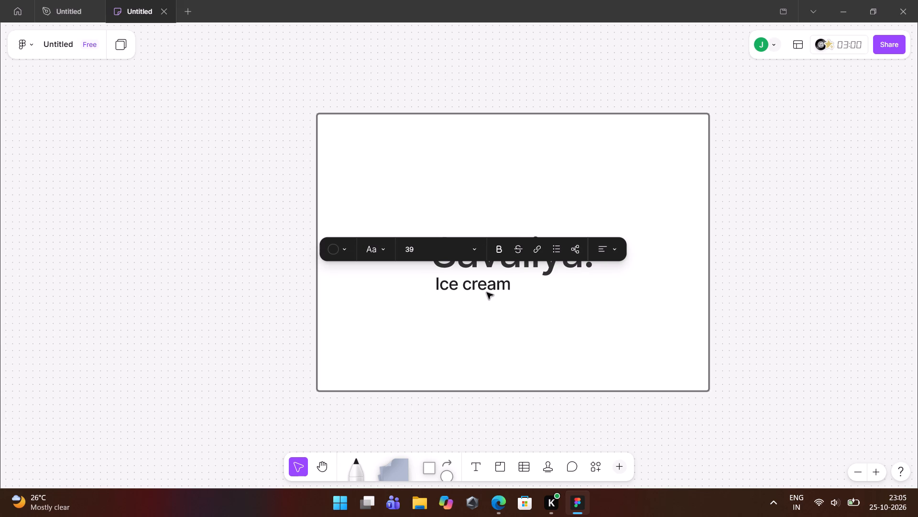
{"action": "key", "text": "Right"}
{"action": "key", "text": "Down"}
{"action": "key", "text": "Down"}
{"action": "key", "text": "Down"}
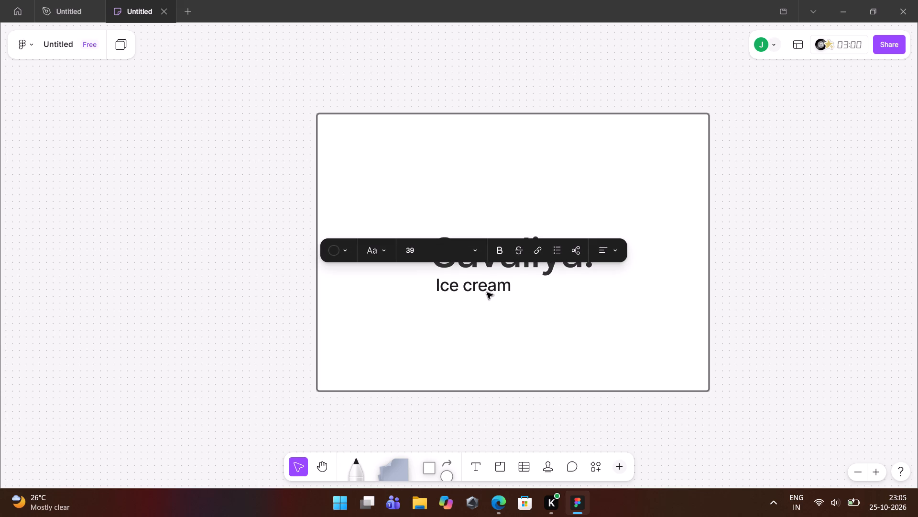
{"action": "left_click", "coordinate": [670, 317]}
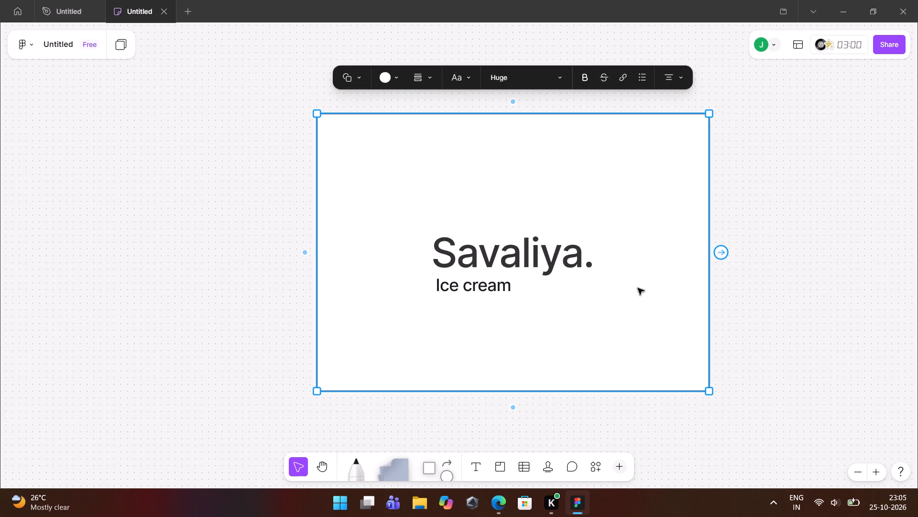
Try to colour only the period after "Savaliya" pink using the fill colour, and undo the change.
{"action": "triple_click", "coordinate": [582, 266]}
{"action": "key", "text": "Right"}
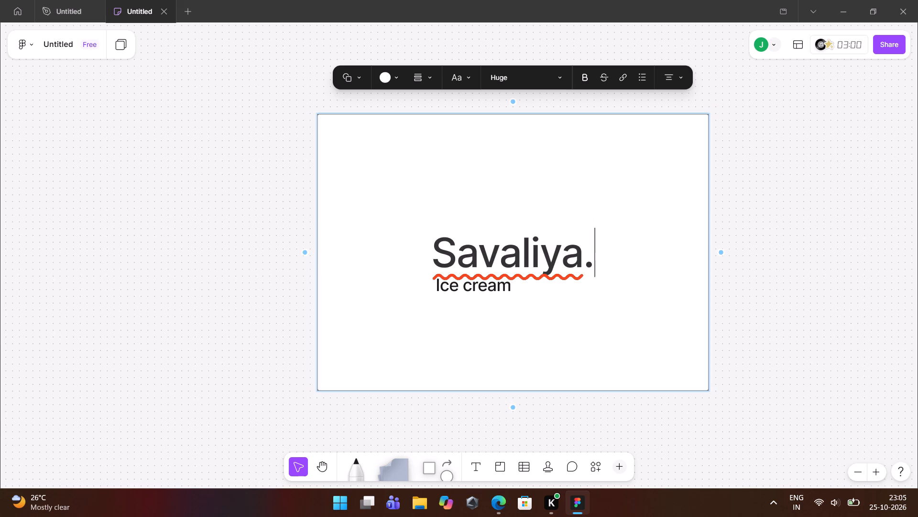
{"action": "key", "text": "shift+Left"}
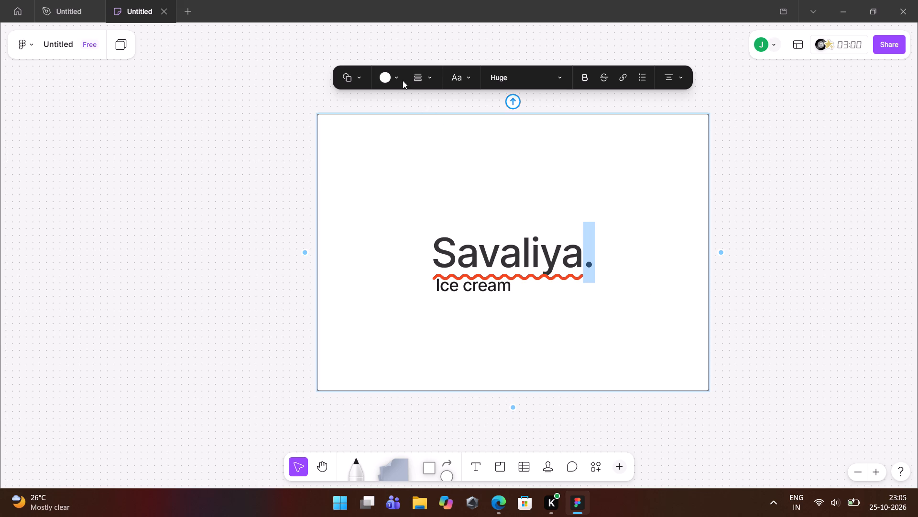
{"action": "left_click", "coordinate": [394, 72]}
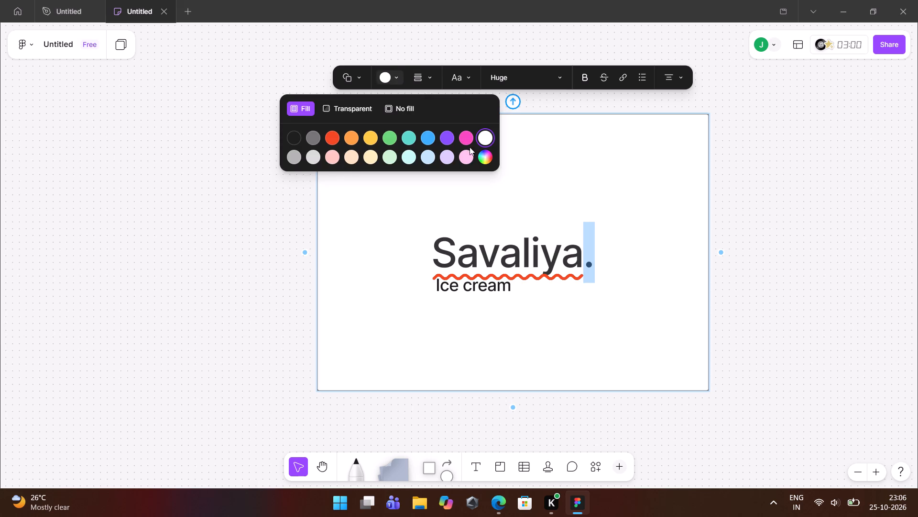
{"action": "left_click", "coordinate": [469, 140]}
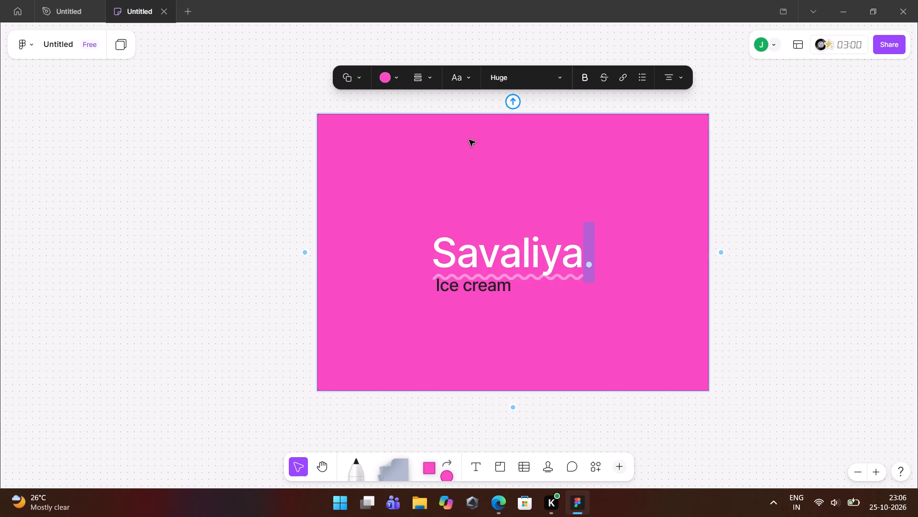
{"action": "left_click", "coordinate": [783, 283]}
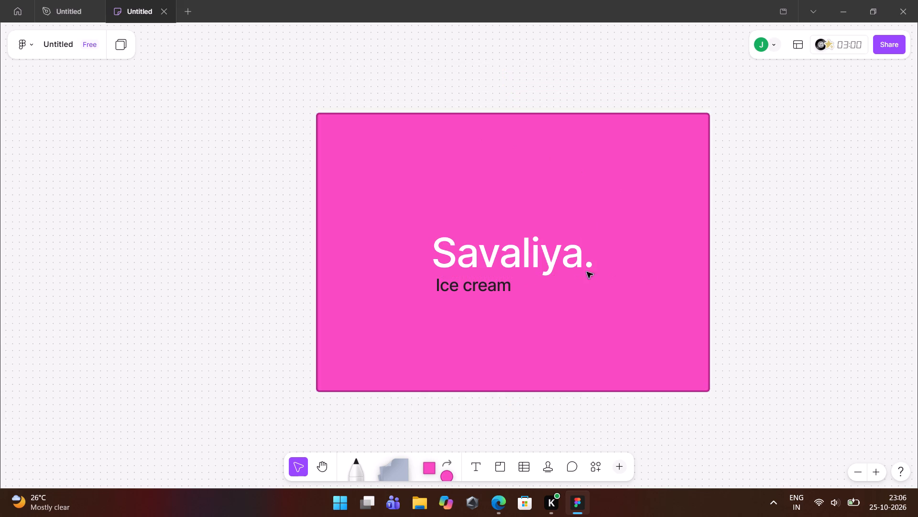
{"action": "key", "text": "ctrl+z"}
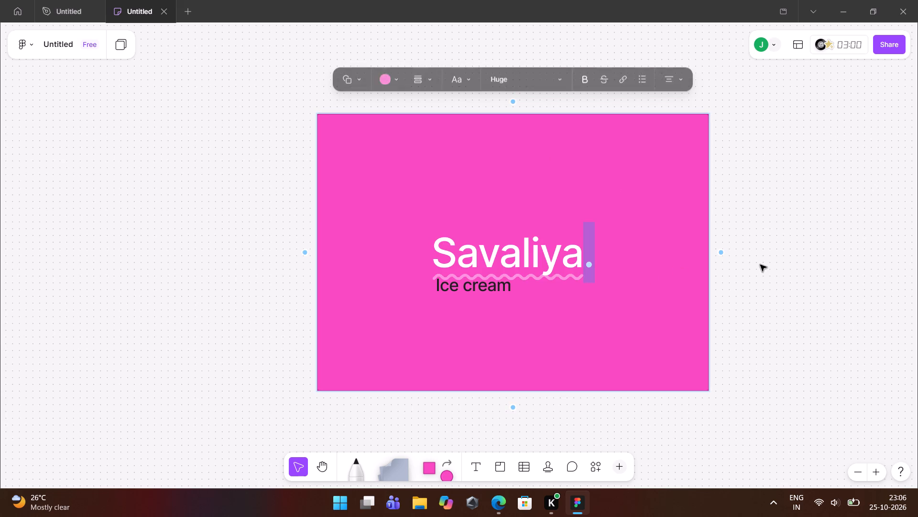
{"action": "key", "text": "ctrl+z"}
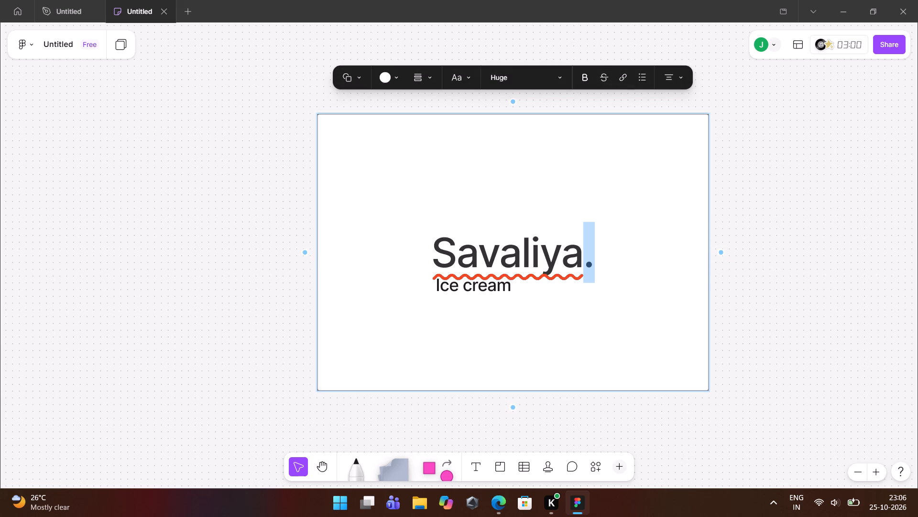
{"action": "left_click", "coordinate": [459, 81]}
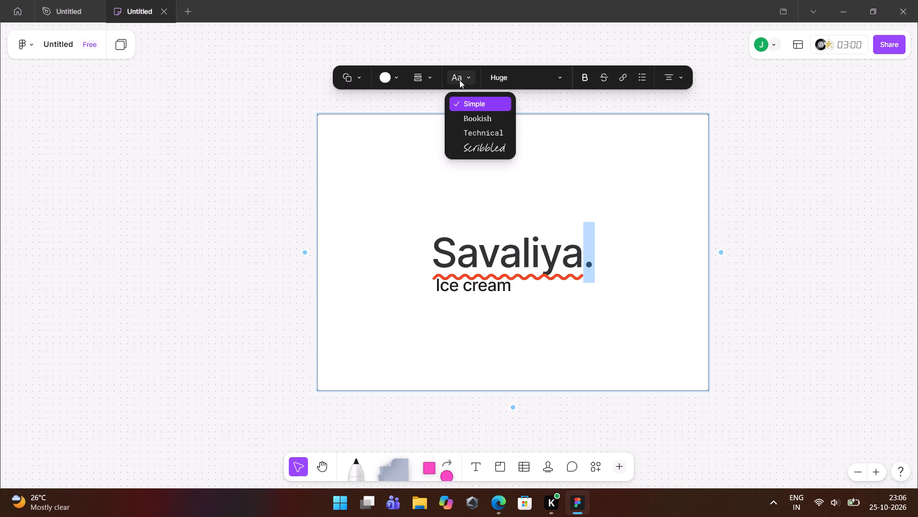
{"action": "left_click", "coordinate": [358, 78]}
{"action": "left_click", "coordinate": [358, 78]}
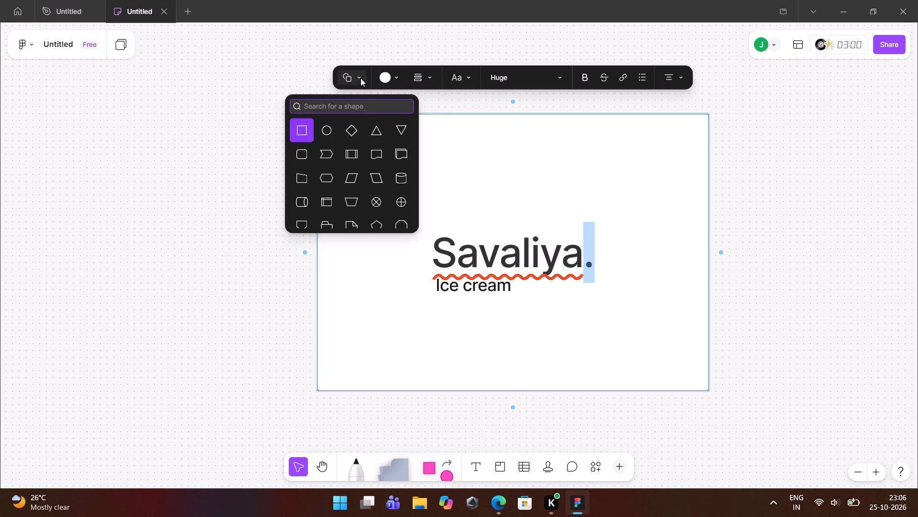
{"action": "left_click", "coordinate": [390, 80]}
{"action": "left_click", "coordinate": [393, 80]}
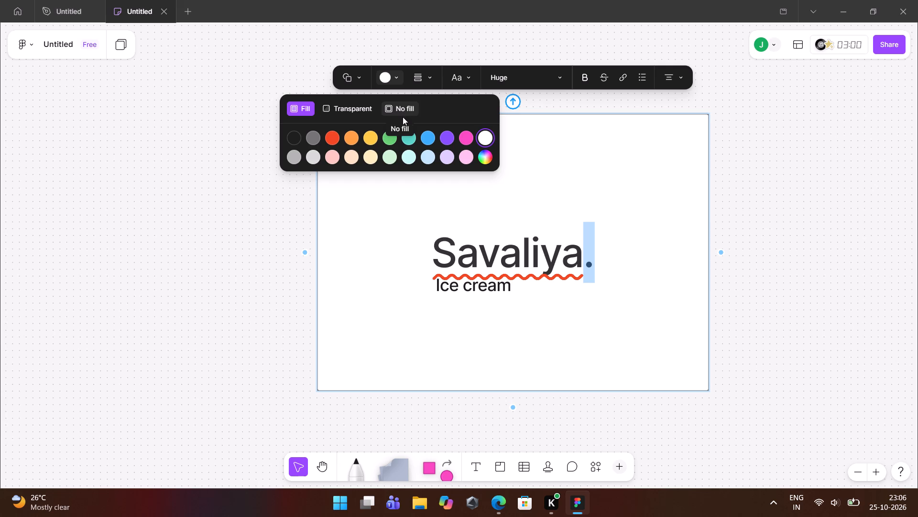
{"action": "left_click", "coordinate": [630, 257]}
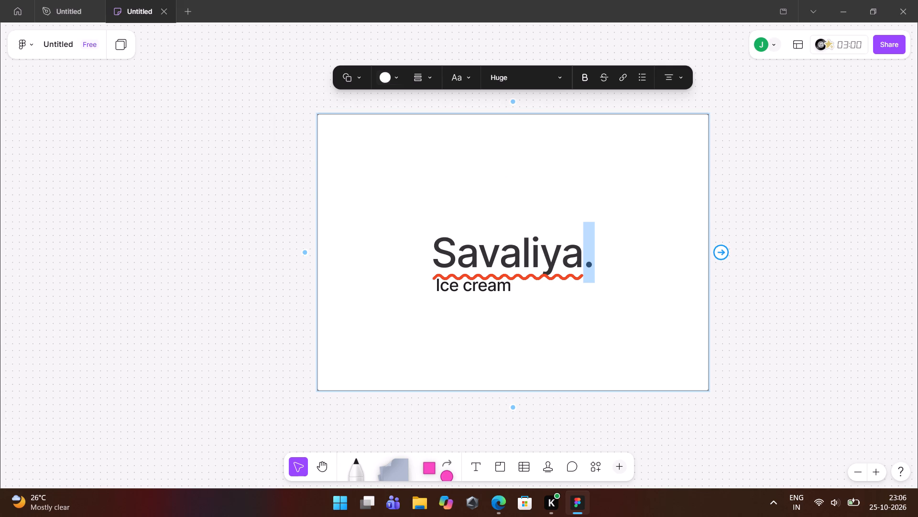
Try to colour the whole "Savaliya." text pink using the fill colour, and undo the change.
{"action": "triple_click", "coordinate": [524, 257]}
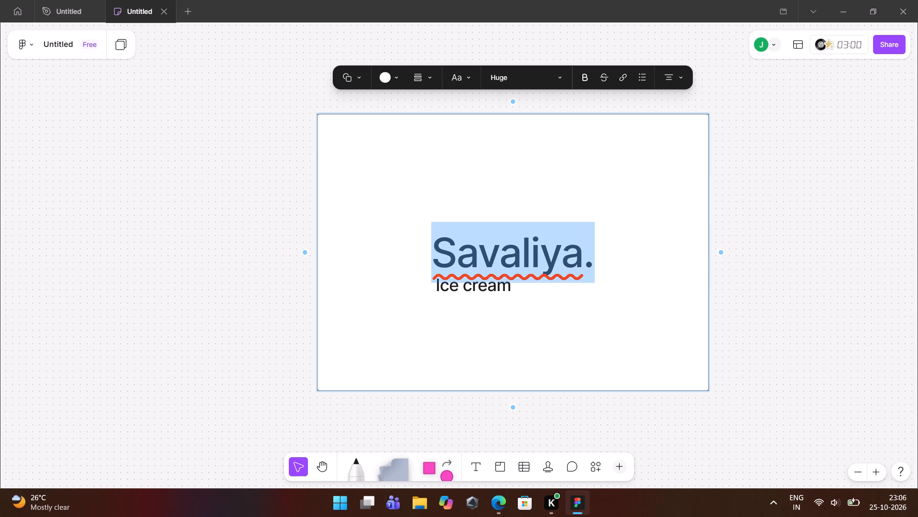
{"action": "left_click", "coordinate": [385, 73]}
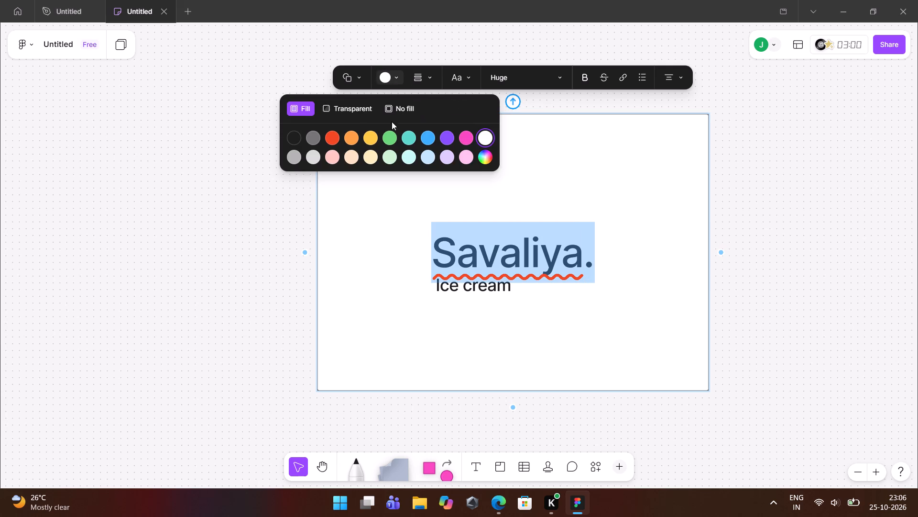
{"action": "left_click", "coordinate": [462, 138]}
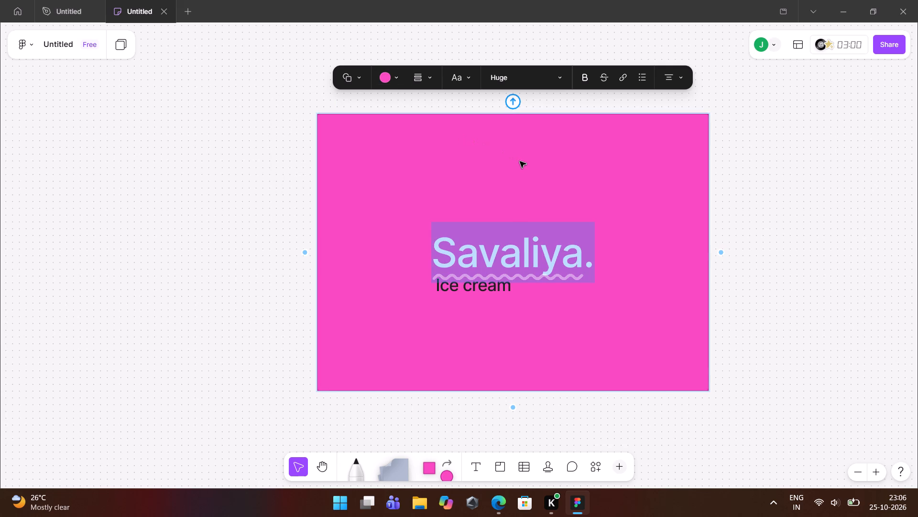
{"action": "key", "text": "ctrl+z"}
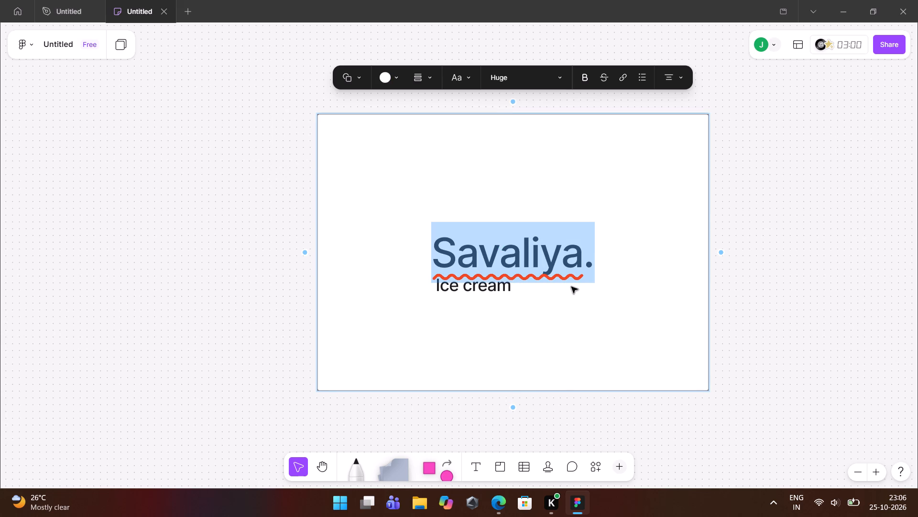
Delete the "Savaliya." text from inside the white rectangle, keeping "Ice cream", and deselect the rectangle.
{"action": "key", "text": "Delete"}
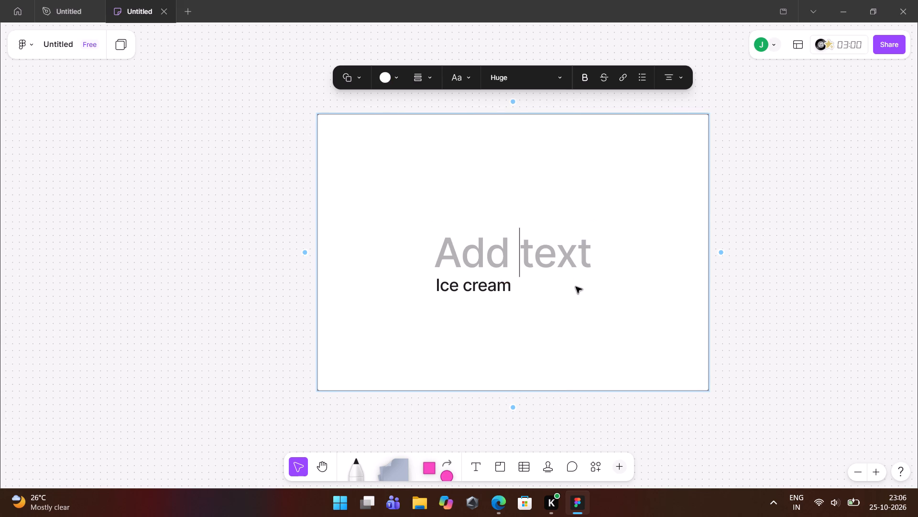
{"action": "left_click", "coordinate": [784, 286]}
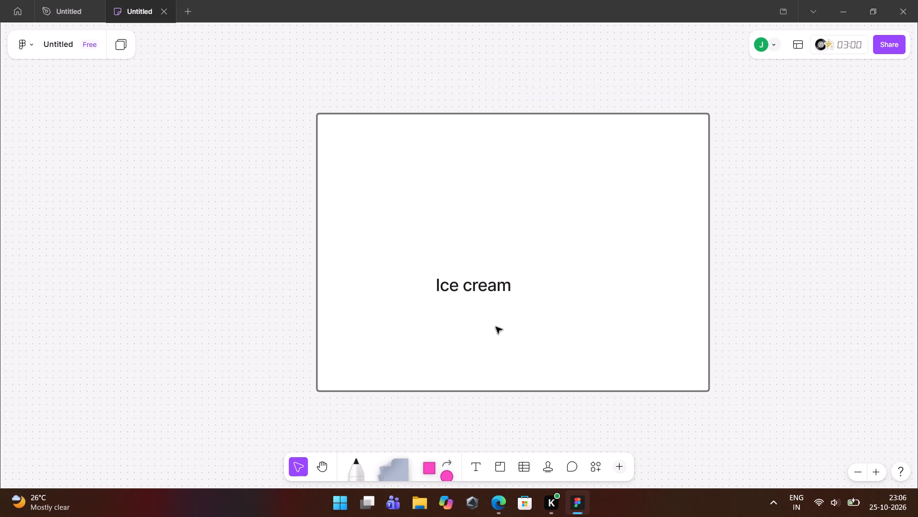
Add a new standalone text reading "Savaliya" in the white rectangle, above "Ice cream".
{"action": "left_click", "coordinate": [477, 470]}
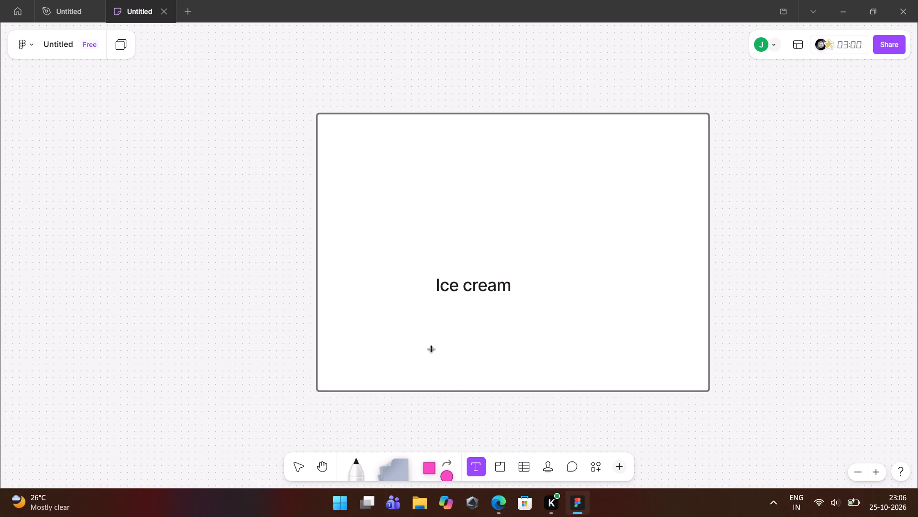
{"action": "left_click", "coordinate": [408, 181]}
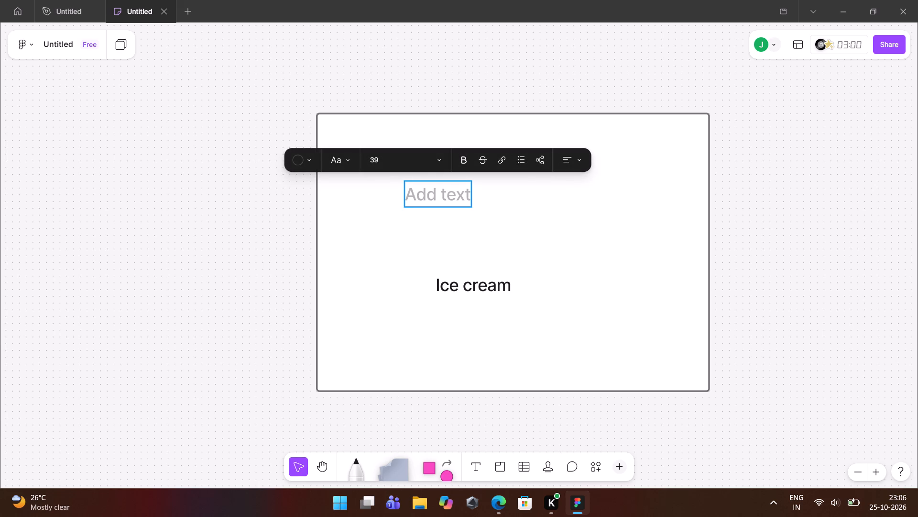
{"action": "type", "text": "Sa"}
{"action": "type", "text": "valiya"}
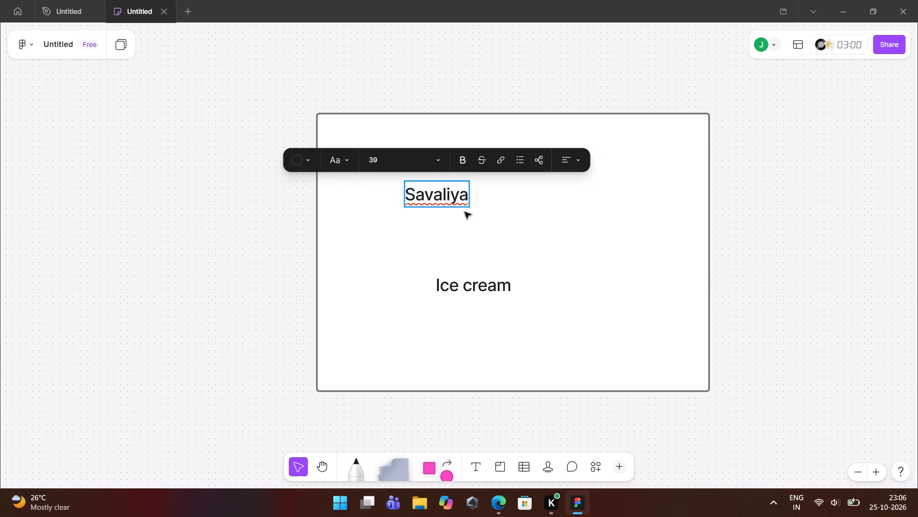
Enlarge the "Savaliya" text, first to Extra large, then by scaling it from its lower-right corner to size 144.
{"action": "left_click", "coordinate": [431, 162]}
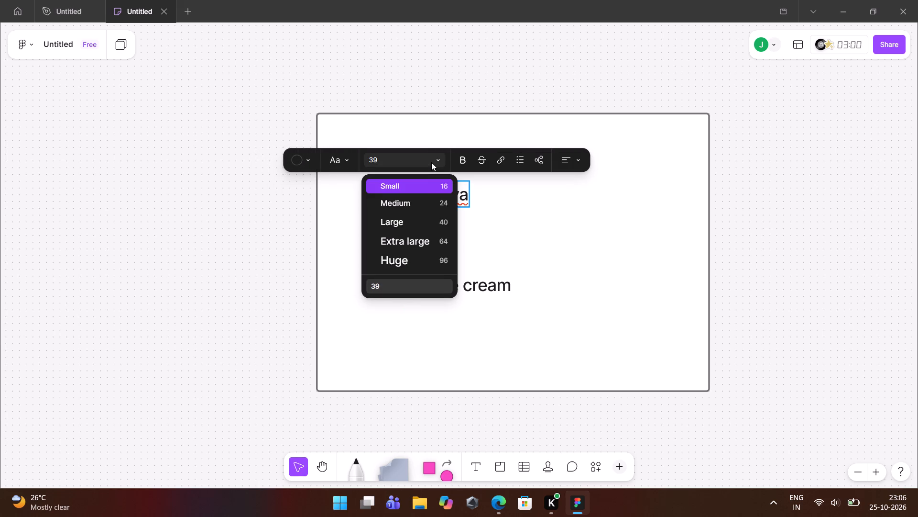
{"action": "left_click", "coordinate": [420, 236]}
{"action": "left_click_drag", "start_coordinate": [466, 212], "coordinate": [523, 215]}
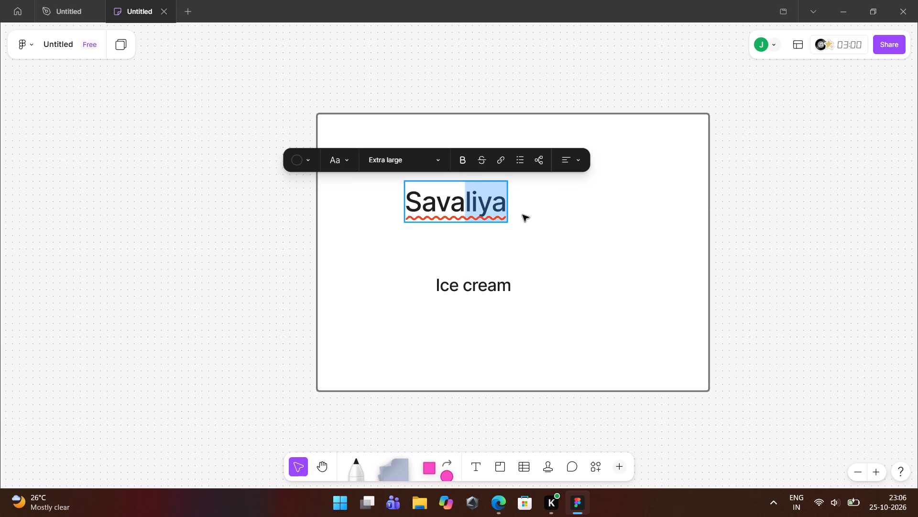
{"action": "left_click", "coordinate": [510, 213]}
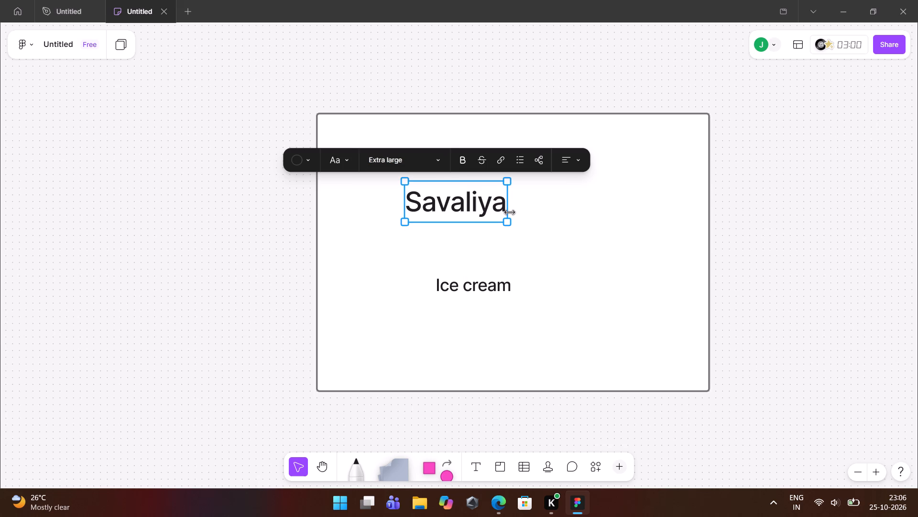
{"action": "left_click_drag", "start_coordinate": [504, 221], "coordinate": [581, 253]}
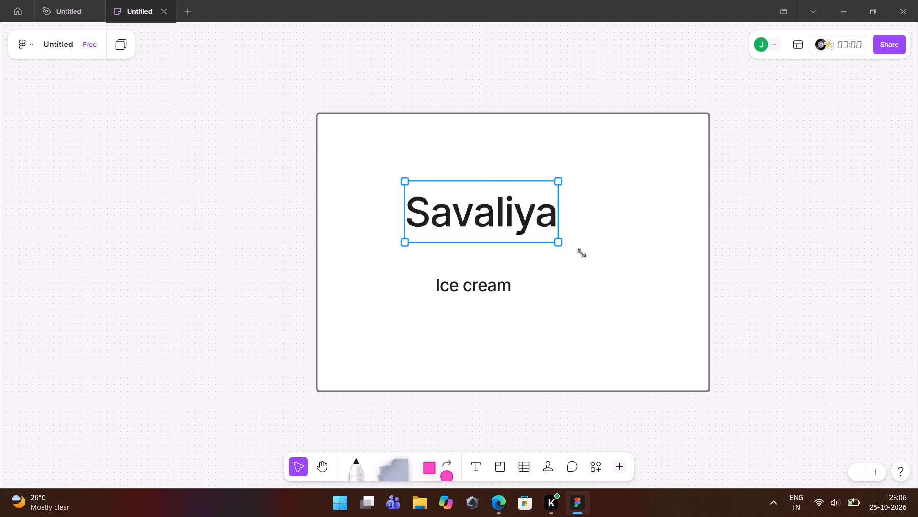
{"action": "left_click_drag", "start_coordinate": [581, 253], "coordinate": [611, 266]}
Add a period at the end of the "Savaliya" text.
{"action": "double_click", "coordinate": [631, 246]}
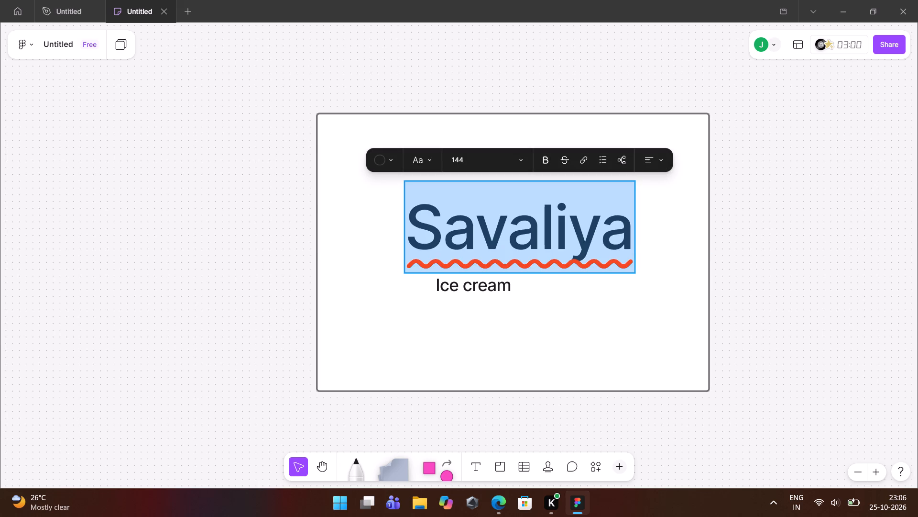
{"action": "key", "text": "Right"}
{"action": "key", "text": "period"}
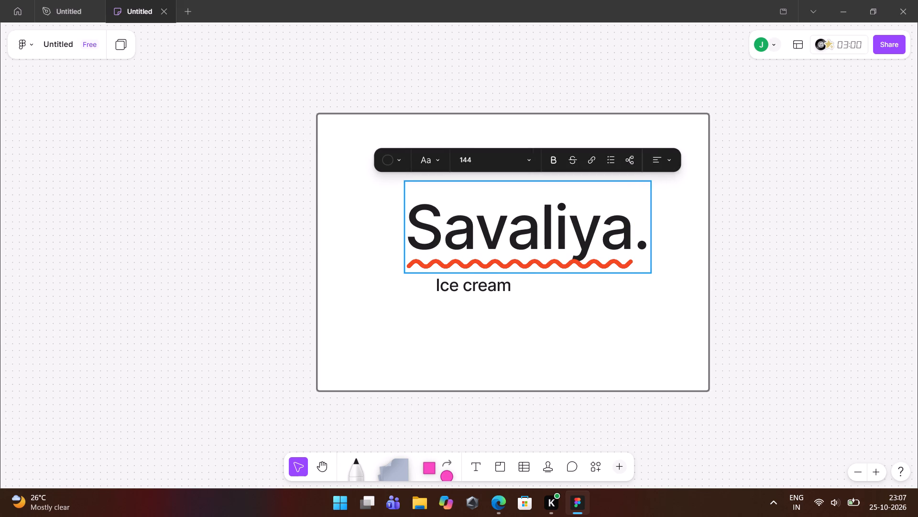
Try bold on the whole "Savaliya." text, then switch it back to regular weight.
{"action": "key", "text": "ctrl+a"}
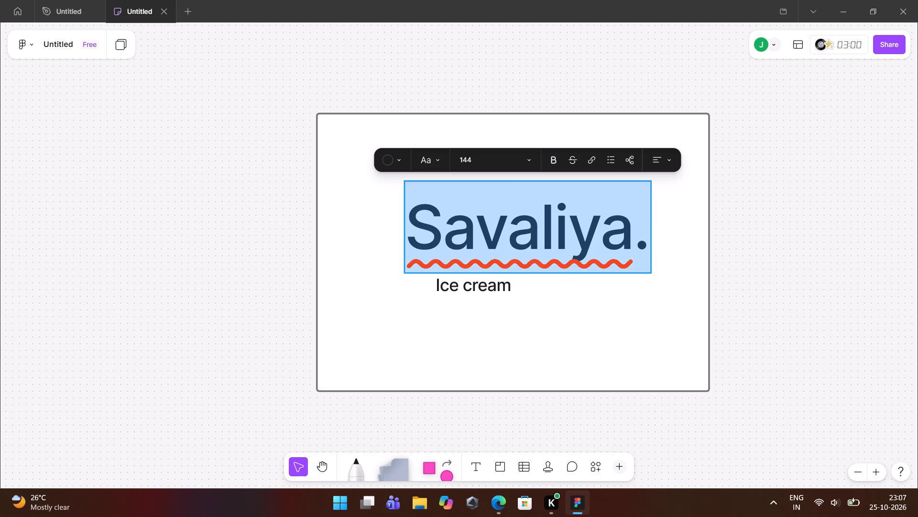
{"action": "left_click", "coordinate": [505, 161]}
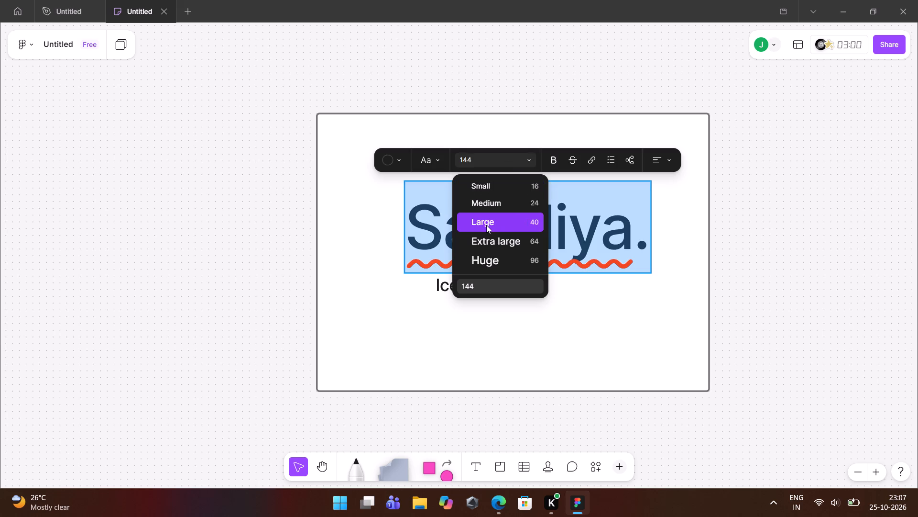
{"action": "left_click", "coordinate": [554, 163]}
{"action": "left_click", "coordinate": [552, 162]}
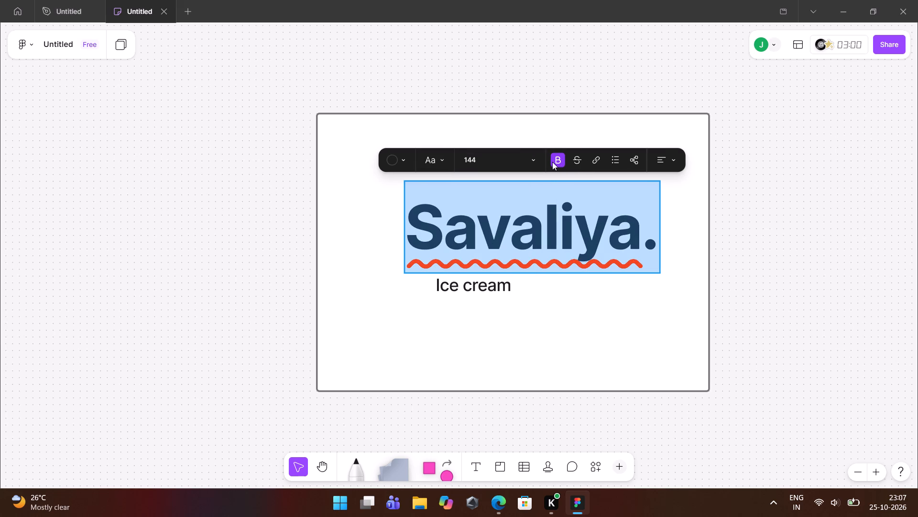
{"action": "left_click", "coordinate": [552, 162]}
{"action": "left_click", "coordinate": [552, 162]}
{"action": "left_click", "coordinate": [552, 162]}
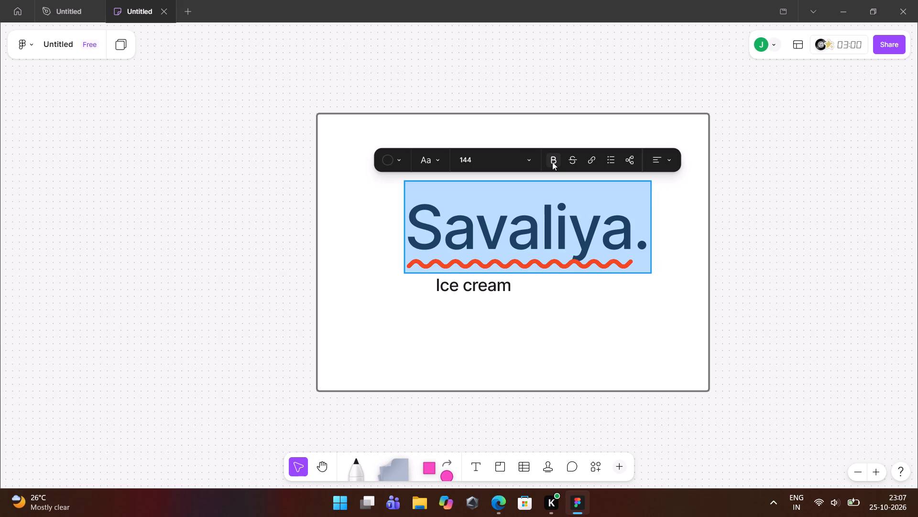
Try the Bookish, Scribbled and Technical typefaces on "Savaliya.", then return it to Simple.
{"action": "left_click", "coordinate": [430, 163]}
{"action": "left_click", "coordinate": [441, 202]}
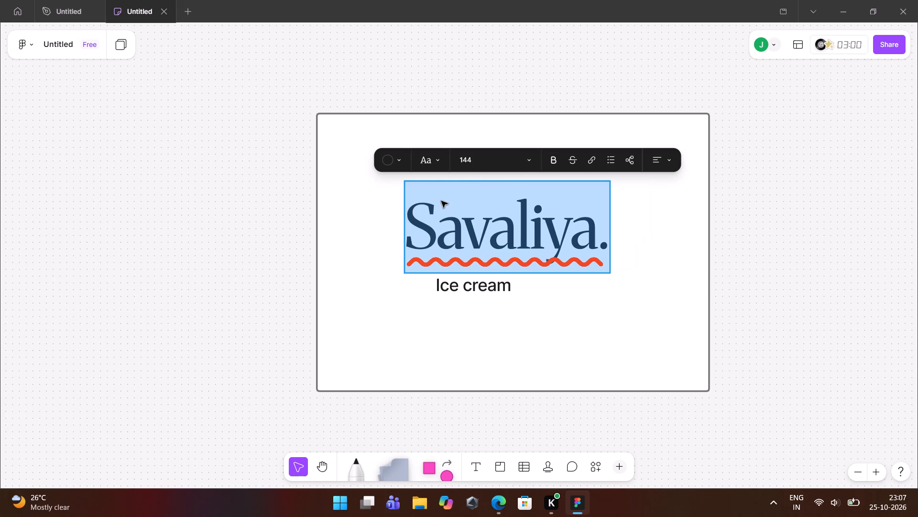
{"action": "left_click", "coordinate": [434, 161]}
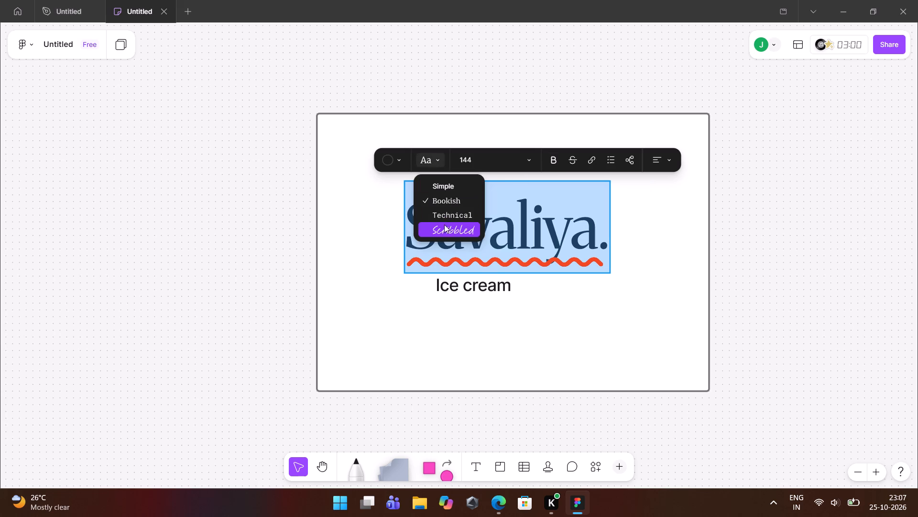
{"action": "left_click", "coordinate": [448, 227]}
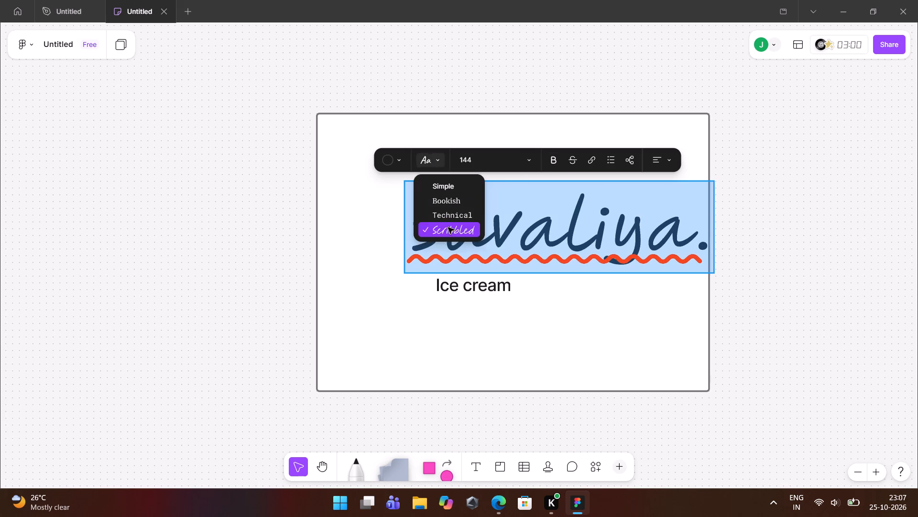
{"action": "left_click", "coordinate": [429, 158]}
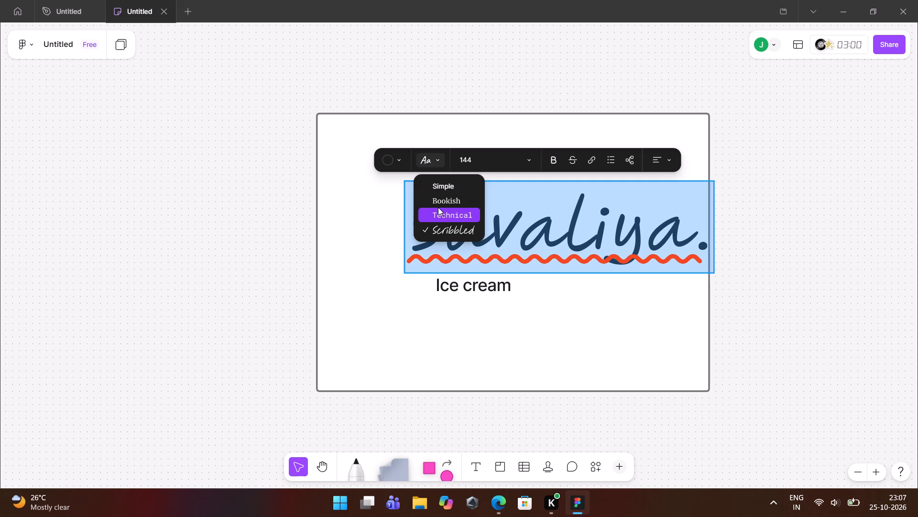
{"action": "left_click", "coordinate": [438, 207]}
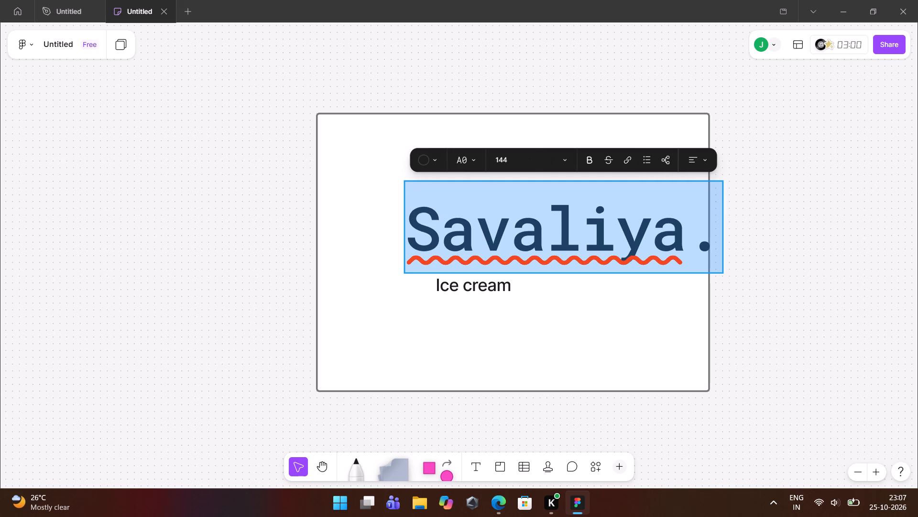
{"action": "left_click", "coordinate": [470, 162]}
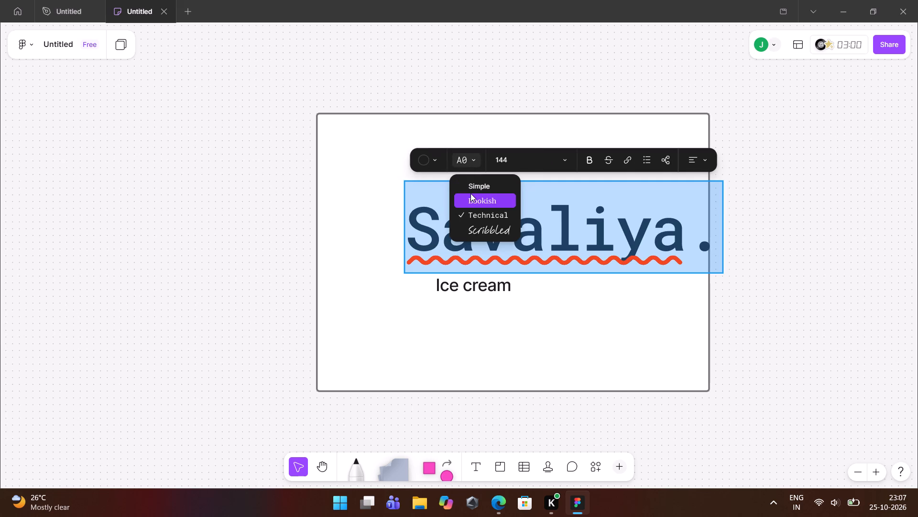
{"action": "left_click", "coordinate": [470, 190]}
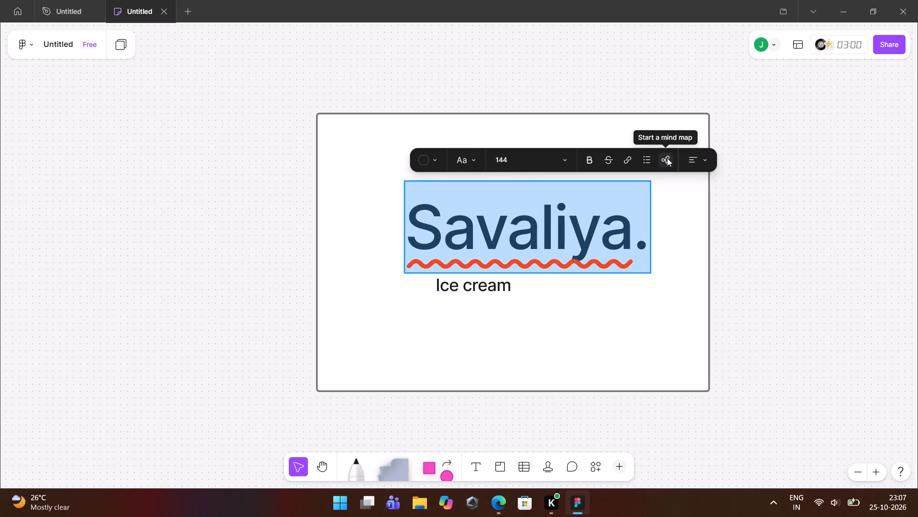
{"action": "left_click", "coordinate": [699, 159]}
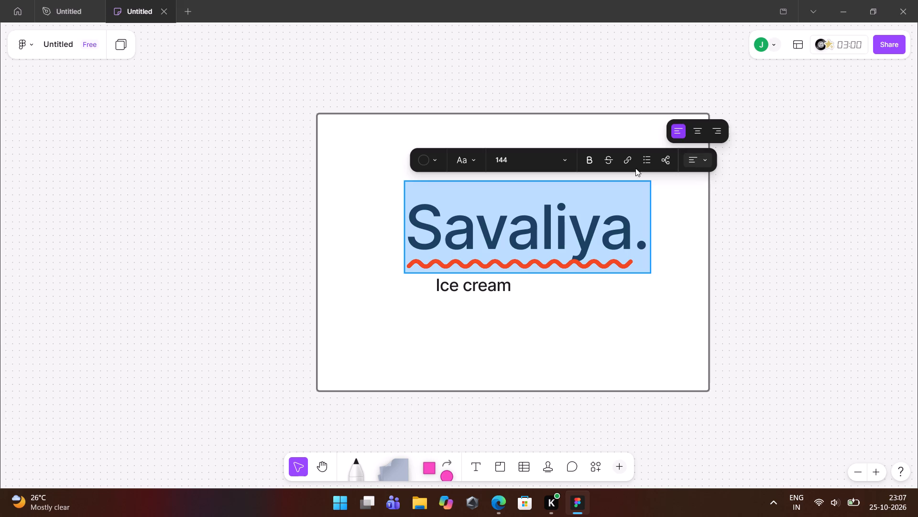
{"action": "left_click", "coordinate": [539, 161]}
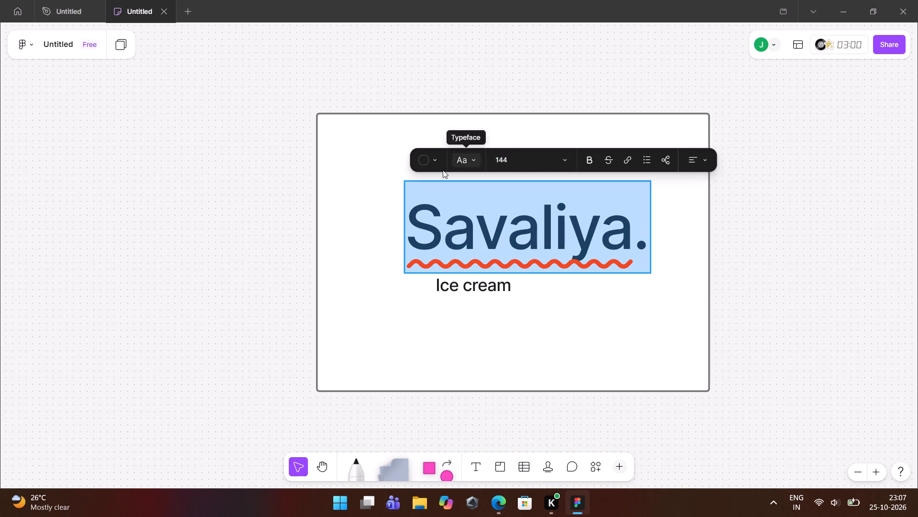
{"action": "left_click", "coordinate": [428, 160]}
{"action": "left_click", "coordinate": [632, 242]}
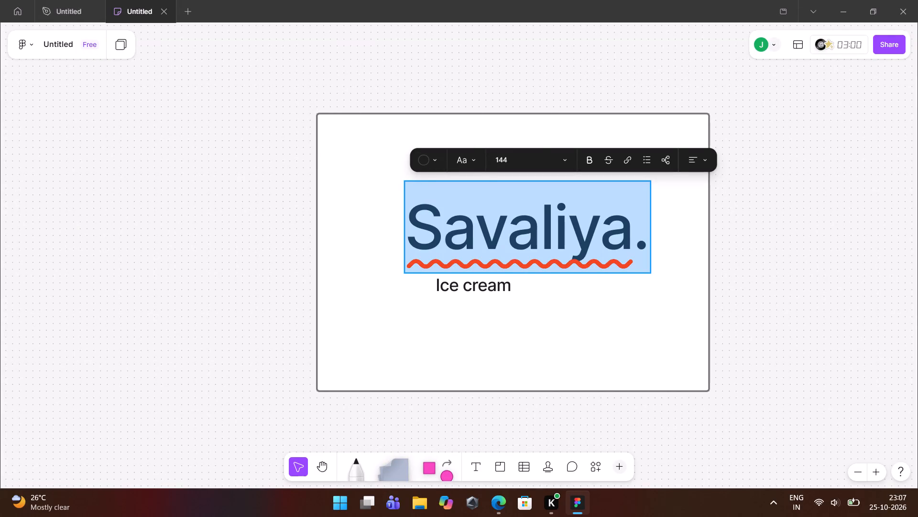
Colour only the period at the end of "Savaliya." pink.
{"action": "double_click", "coordinate": [632, 239]}
{"action": "key", "text": "Right"}
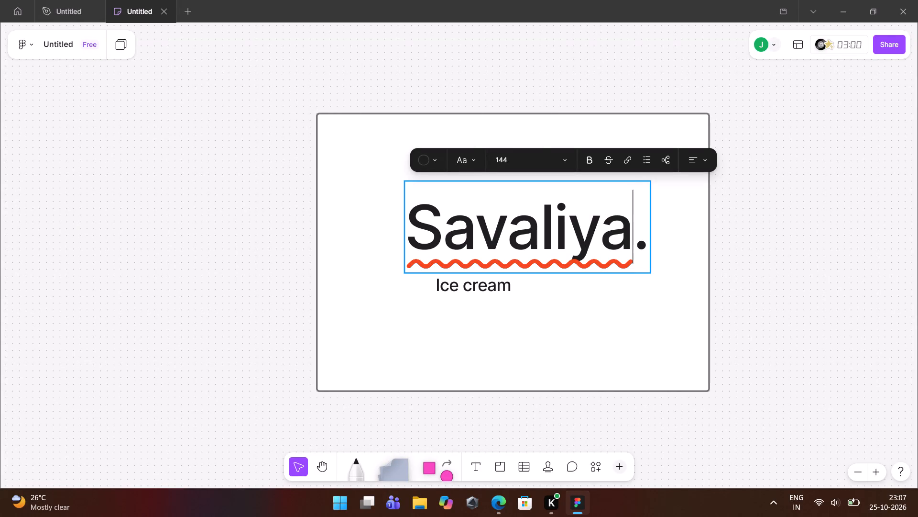
{"action": "key", "text": "shift+Right"}
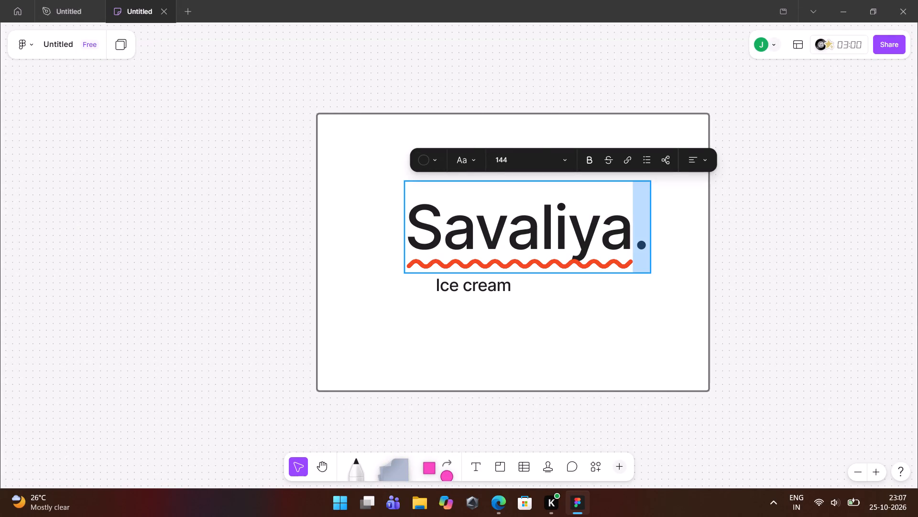
{"action": "left_click", "coordinate": [460, 156]}
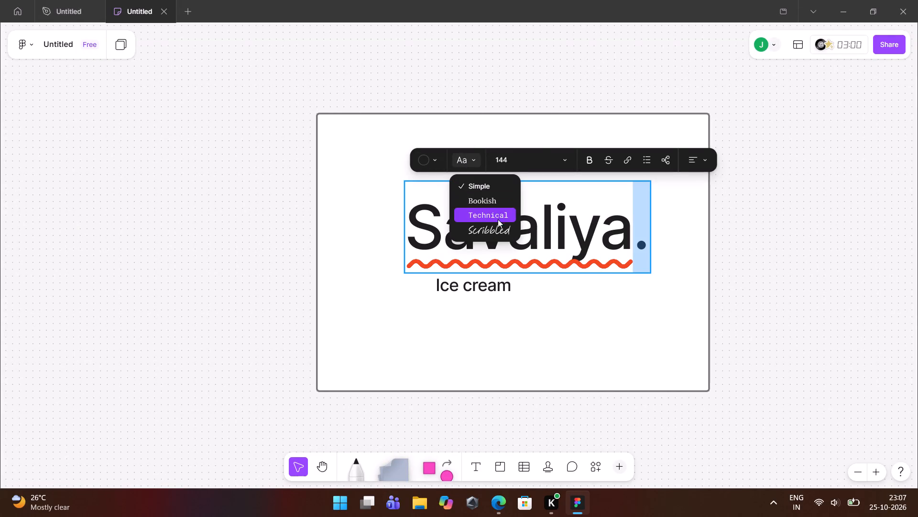
{"action": "left_click", "coordinate": [434, 161]}
{"action": "left_click", "coordinate": [433, 163]}
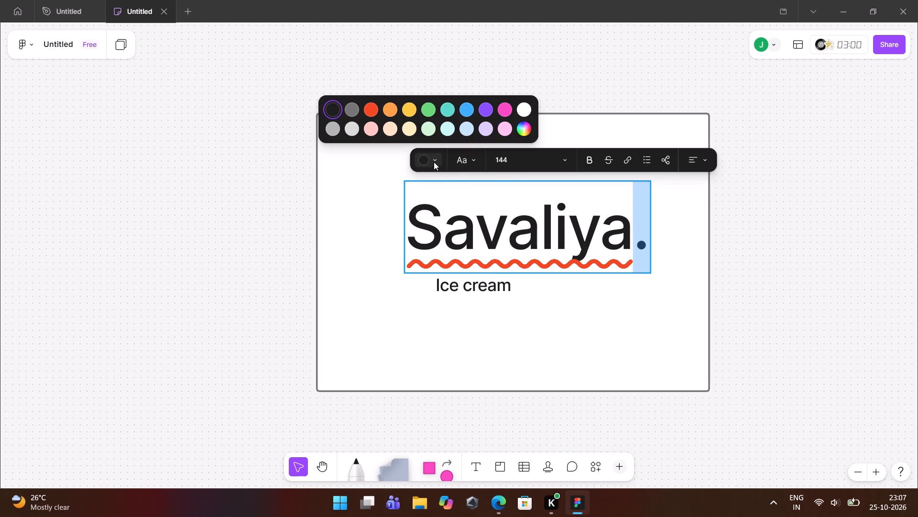
{"action": "left_click", "coordinate": [503, 107]}
{"action": "left_click", "coordinate": [579, 291]}
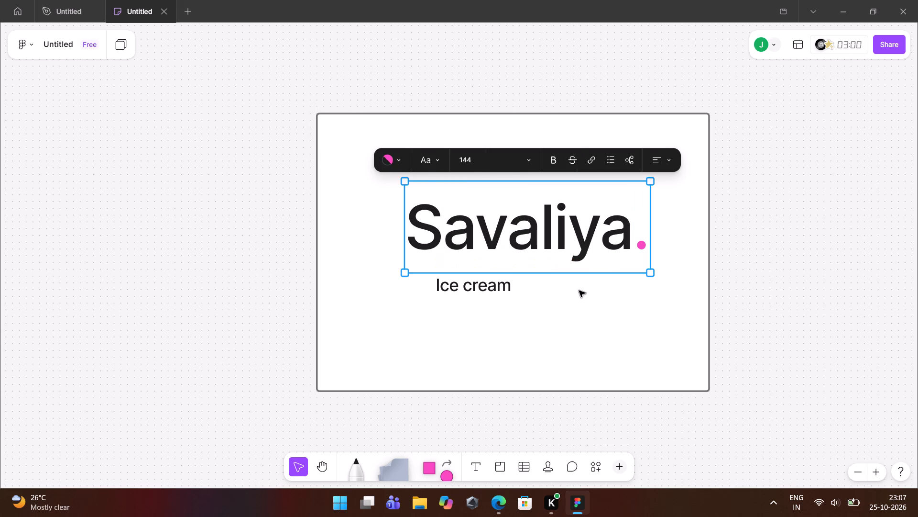
Move the "Ice cream" text up and to the left so it sits close beneath the start of "Savaliya.".
{"action": "left_click", "coordinate": [485, 291]}
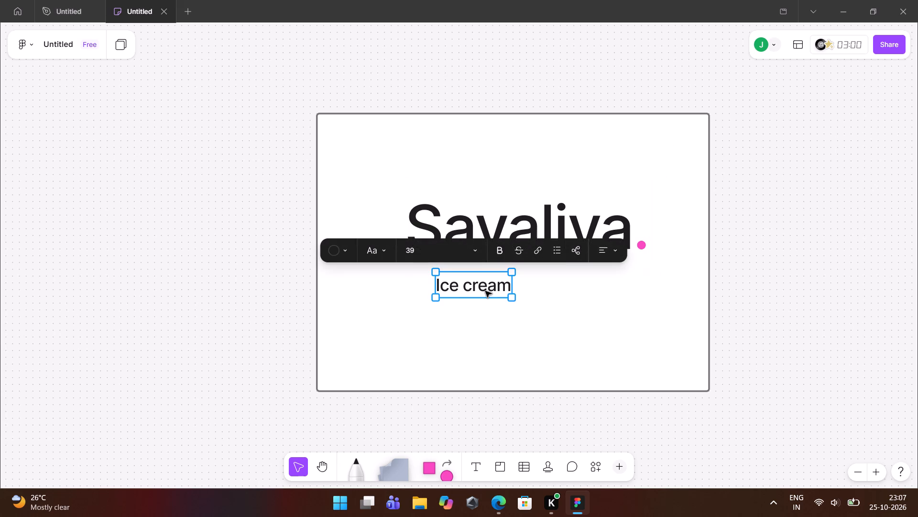
{"action": "left_click_drag", "start_coordinate": [485, 291], "coordinate": [467, 274]}
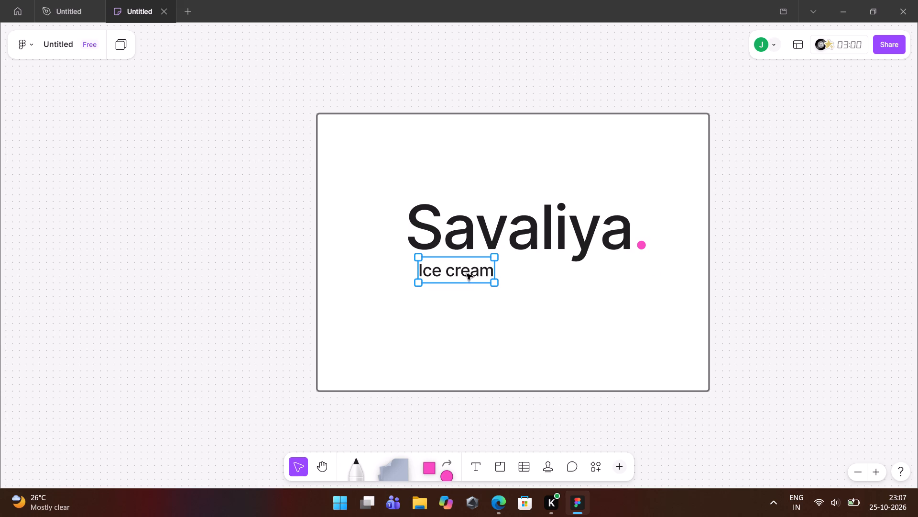
{"action": "left_click_drag", "start_coordinate": [467, 274], "coordinate": [462, 272]}
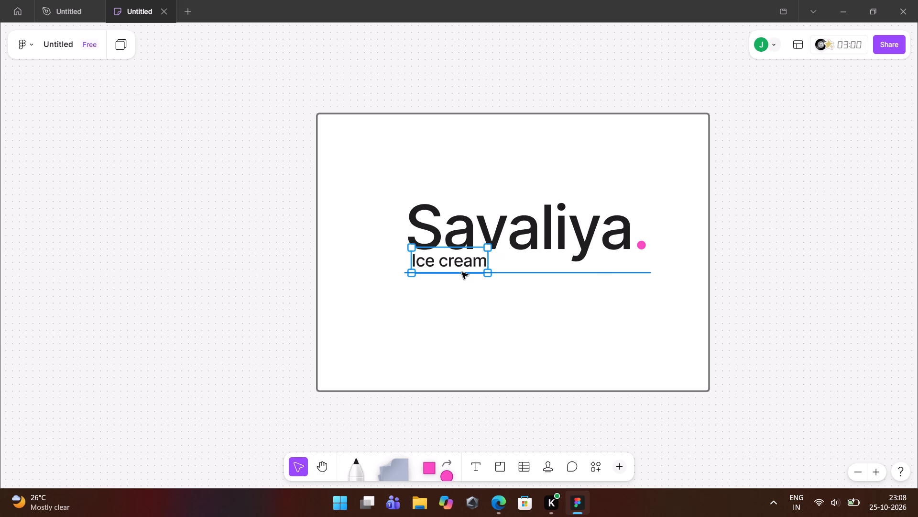
{"action": "left_click_drag", "start_coordinate": [462, 272], "coordinate": [461, 269]}
{"action": "key", "text": "Down"}
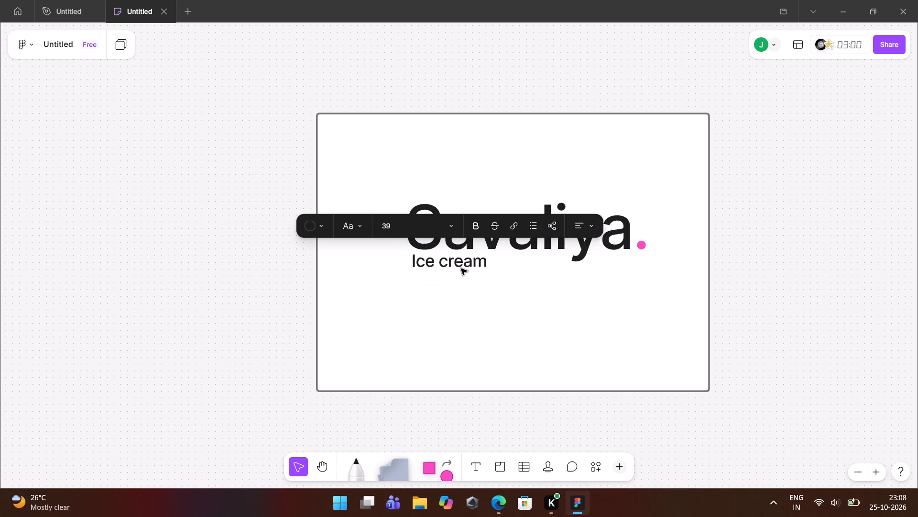
{"action": "key", "text": "Down"}
{"action": "key", "text": "Down"}
{"action": "key", "text": "Up"}
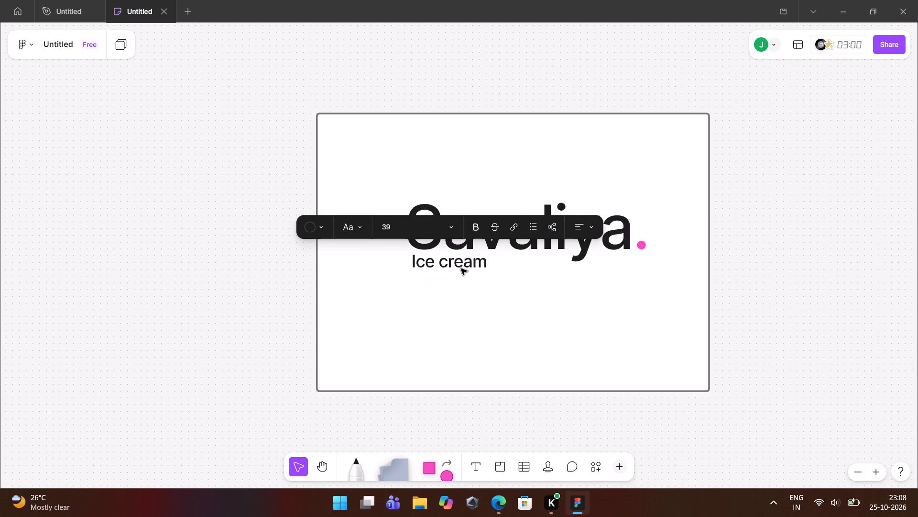
{"action": "key", "text": "Up"}
{"action": "key", "text": "Up"}
{"action": "key", "text": "Up"}
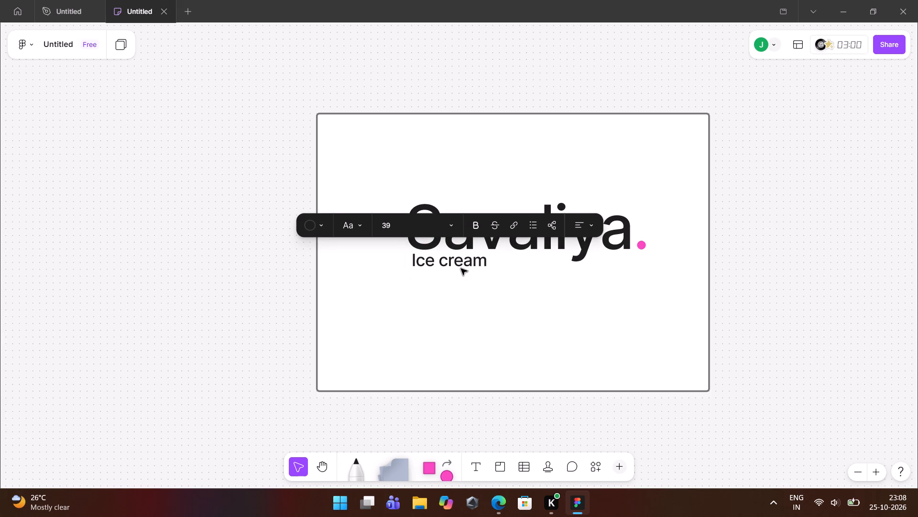
Widen the "Ice cream" text box to keep it on one line and scale the text up to size 56.
{"action": "left_click_drag", "start_coordinate": [491, 264], "coordinate": [488, 268]}
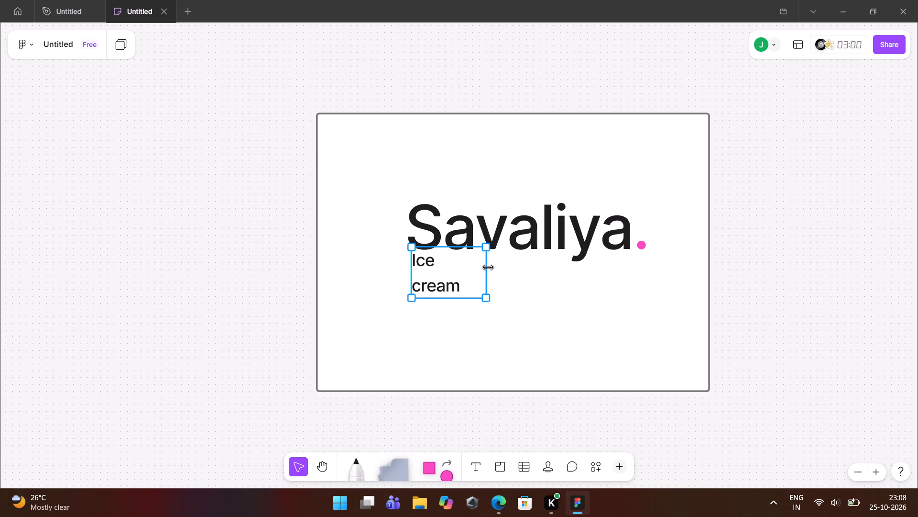
{"action": "left_click_drag", "start_coordinate": [488, 268], "coordinate": [496, 264]}
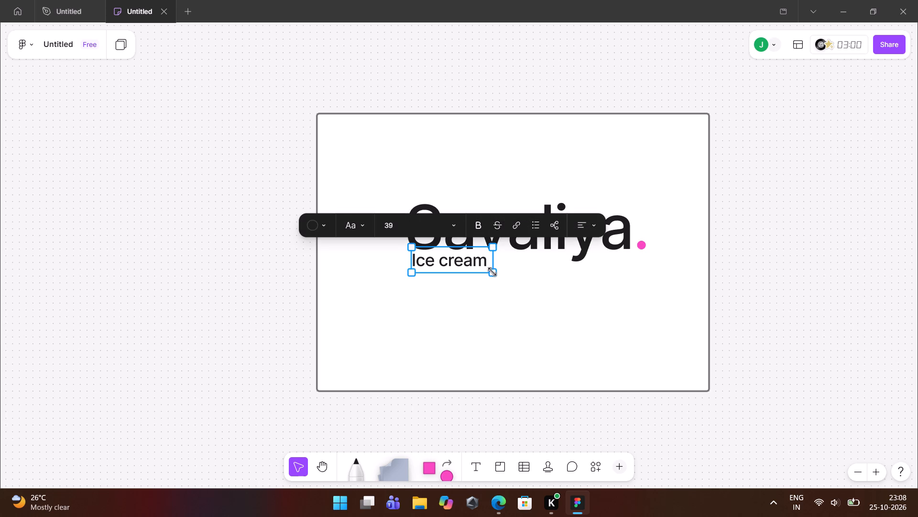
{"action": "left_click_drag", "start_coordinate": [492, 272], "coordinate": [515, 274]}
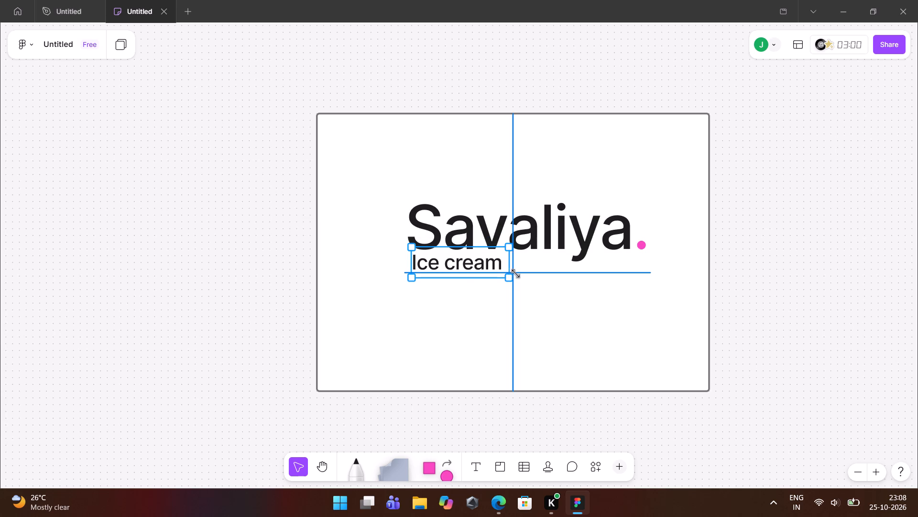
{"action": "left_click_drag", "start_coordinate": [515, 274], "coordinate": [521, 274]}
Delete the white background rectangle behind the logo text.
{"action": "left_click", "coordinate": [600, 285]}
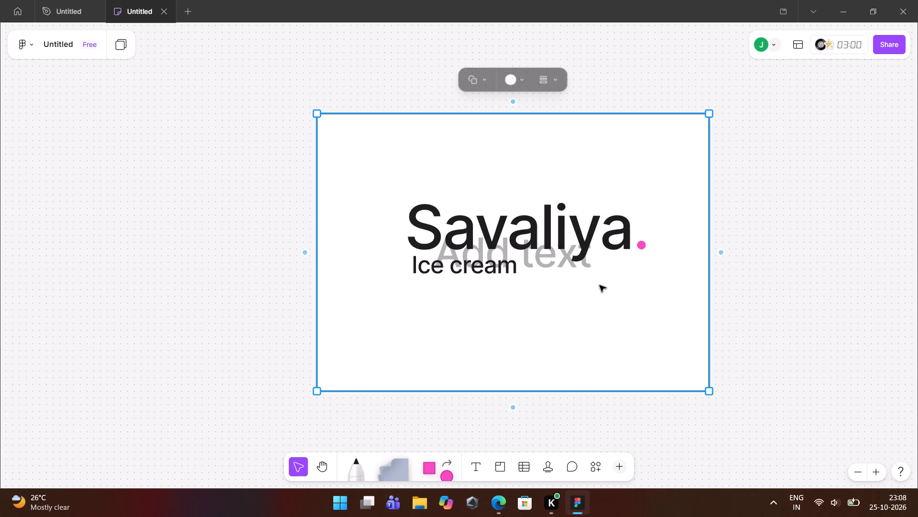
{"action": "left_click", "coordinate": [619, 318]}
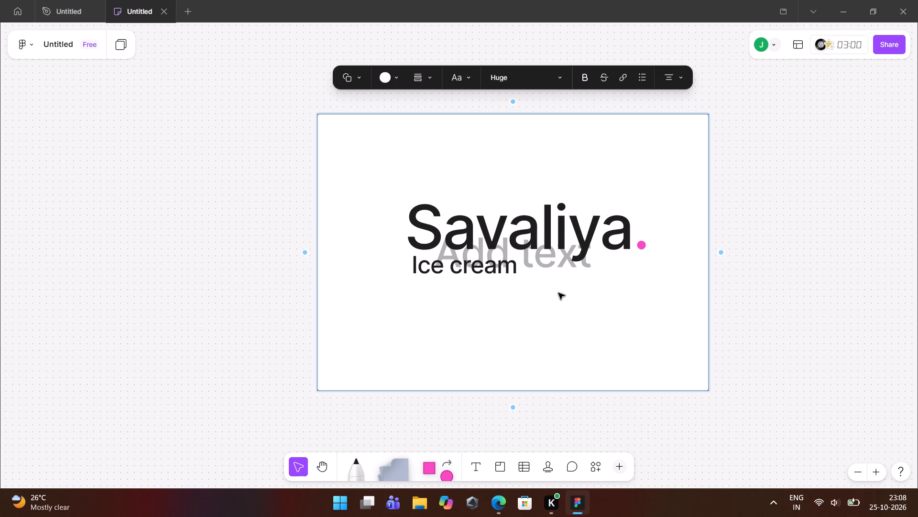
{"action": "left_click", "coordinate": [478, 231]}
{"action": "right_click", "coordinate": [647, 163]}
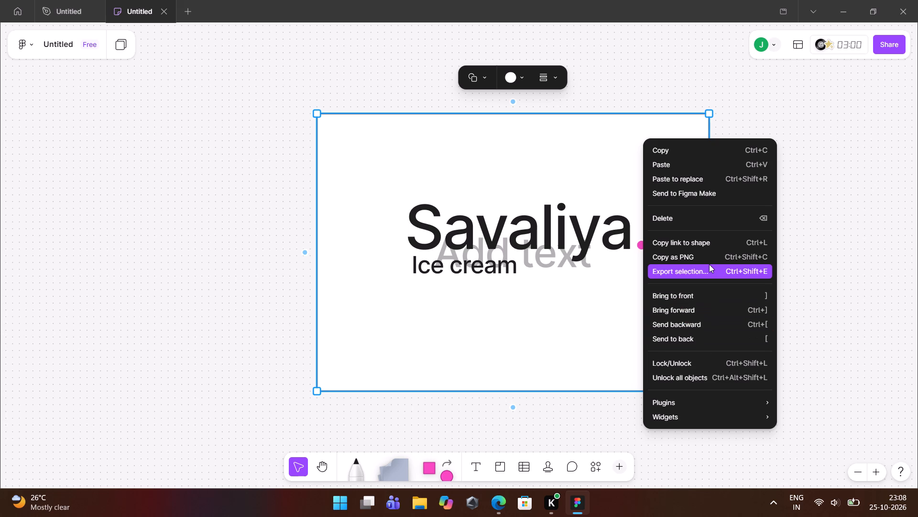
{"action": "left_click", "coordinate": [670, 213]}
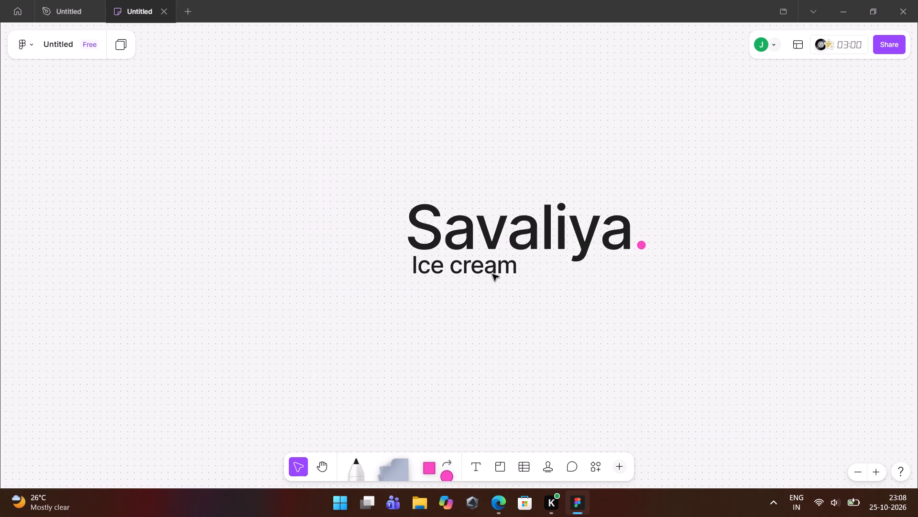
Move the "Ice cream" text slightly down, away from "Savaliya.".
{"action": "left_click", "coordinate": [492, 274]}
{"action": "left_click", "coordinate": [513, 299]}
{"action": "double_click", "coordinate": [482, 267]}
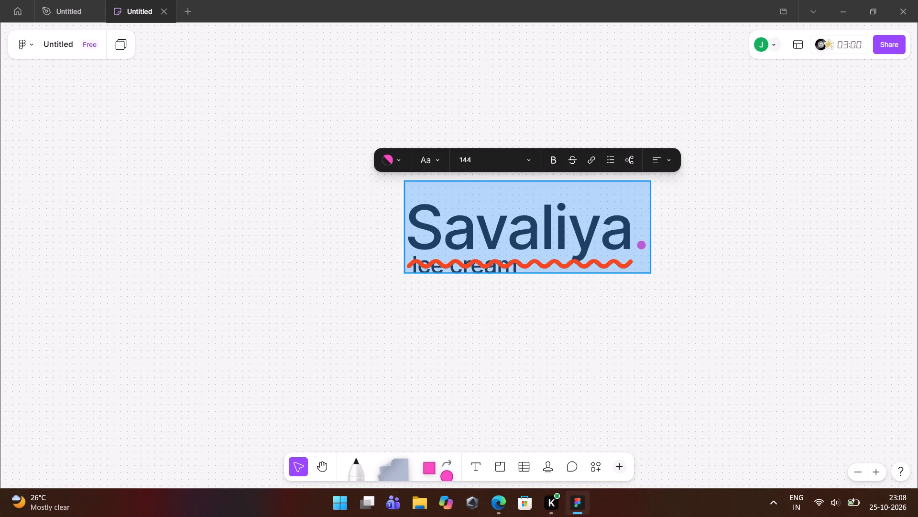
{"action": "left_click", "coordinate": [449, 283]}
{"action": "left_click_drag", "start_coordinate": [461, 277], "coordinate": [460, 283]}
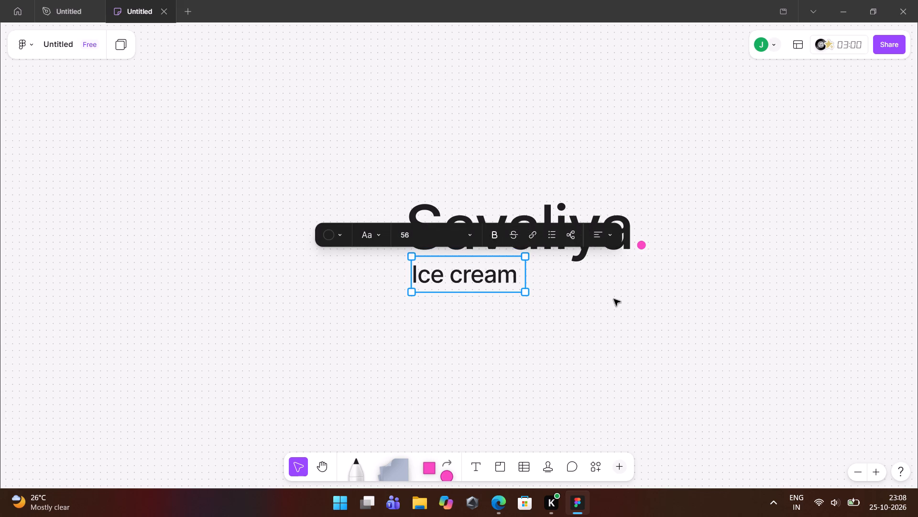
{"action": "scroll", "coordinate": [614, 299], "scroll_direction": "left", "scroll_amount": 1}
{"action": "left_click", "coordinate": [614, 299]}
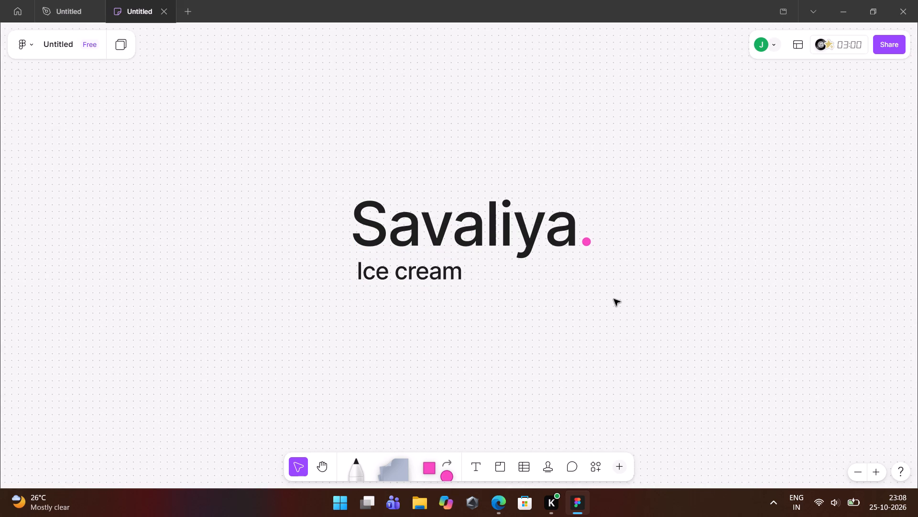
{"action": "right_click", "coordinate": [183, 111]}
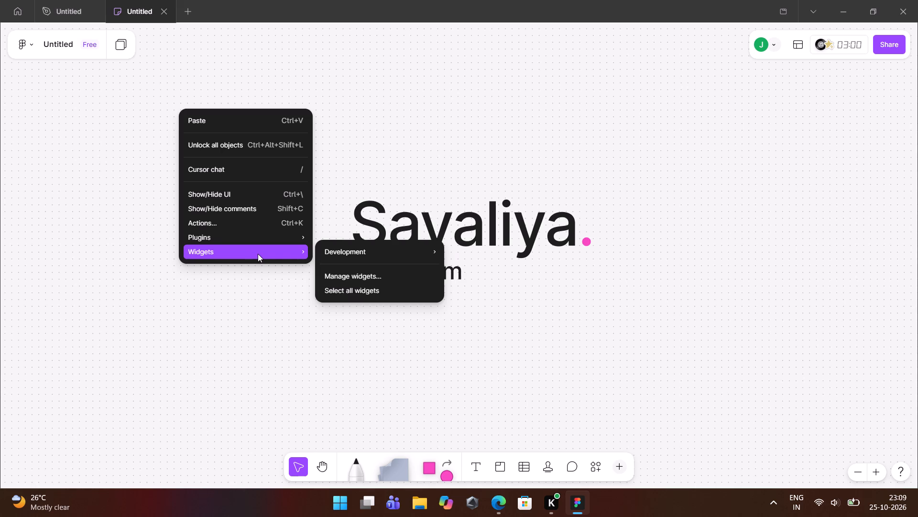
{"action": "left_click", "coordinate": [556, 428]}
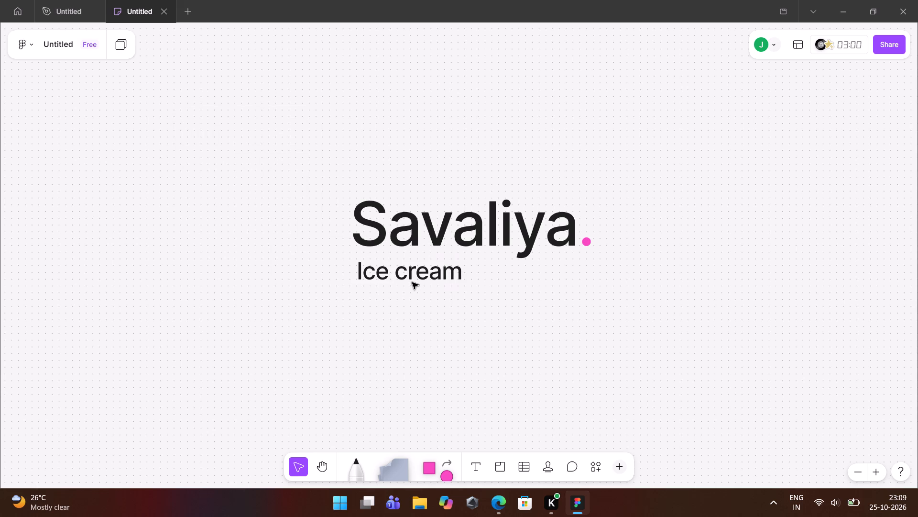
Nudge the "Ice cream" text up in small increments until it sits tightly under "Savaliya.".
{"action": "left_click", "coordinate": [412, 282]}
{"action": "key", "text": "Up"}
{"action": "key", "text": "Up"}
{"action": "key", "text": "Up"}
{"action": "key", "text": "Up"}
{"action": "key", "text": "Up"}
{"action": "key", "text": "Up"}
{"action": "key", "text": "Up"}
{"action": "key", "text": "Up"}
{"action": "key", "text": "Up"}
{"action": "key", "text": "Up"}
{"action": "key", "text": "Up"}
{"action": "key", "text": "Up"}
{"action": "key", "text": "Up"}
{"action": "key", "text": "Up"}
{"action": "key", "text": "Up"}
{"action": "key", "text": "Up"}
{"action": "key", "text": "Up"}
{"action": "key", "text": "Up"}
{"action": "key", "text": "Up"}
{"action": "key", "text": "Up"}
{"action": "key", "text": "Up"}
{"action": "key", "text": "Up"}
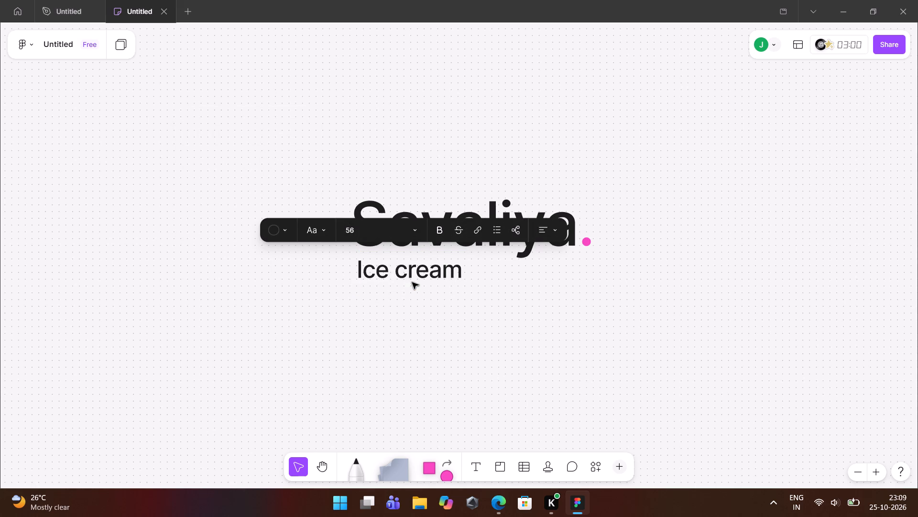
{"action": "key", "text": "Up"}
{"action": "key", "text": "Up"}
{"action": "key", "text": "Up"}
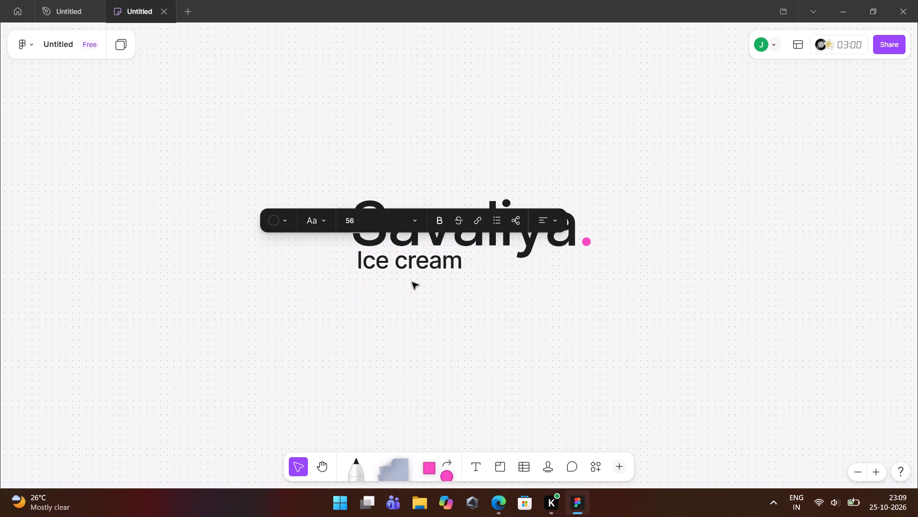
{"action": "key", "text": "Up"}
{"action": "left_click", "coordinate": [656, 404]}
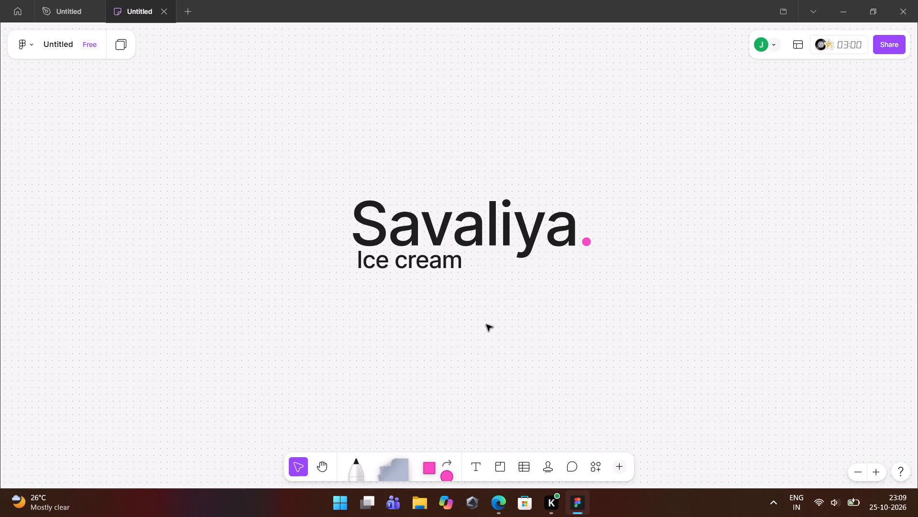
Shift the "Ice cream" text left and slightly down, aligning its left edge with the "Savaliya." text box.
{"action": "left_click", "coordinate": [402, 264]}
{"action": "double_click", "coordinate": [402, 264]}
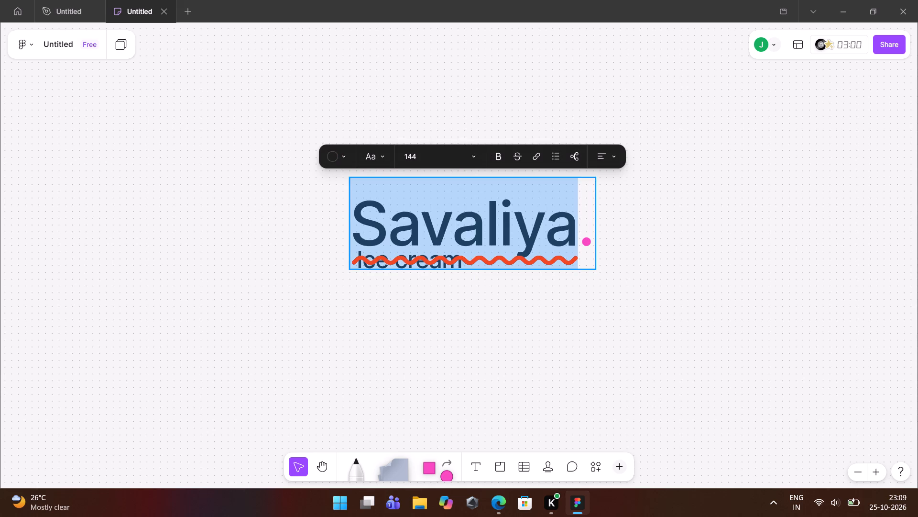
{"action": "key", "text": "Down"}
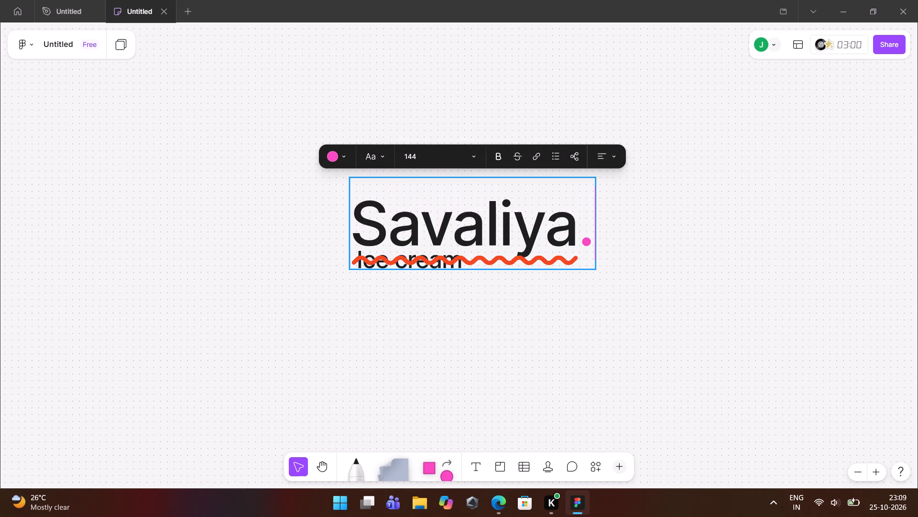
{"action": "left_click", "coordinate": [434, 291]}
{"action": "left_click", "coordinate": [411, 275]}
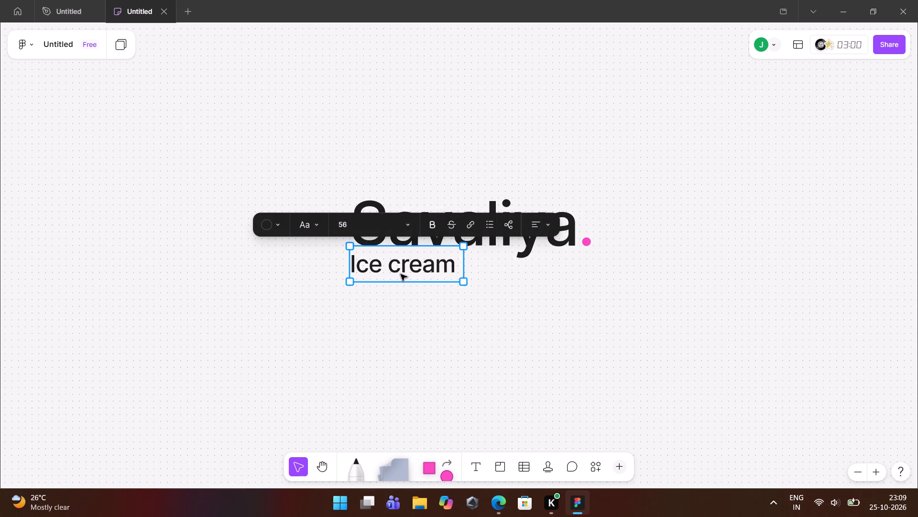
Replace the capital "I" in the tagline with a lowercase "i" so it reads "ice cream".
{"action": "triple_click", "coordinate": [400, 274]}
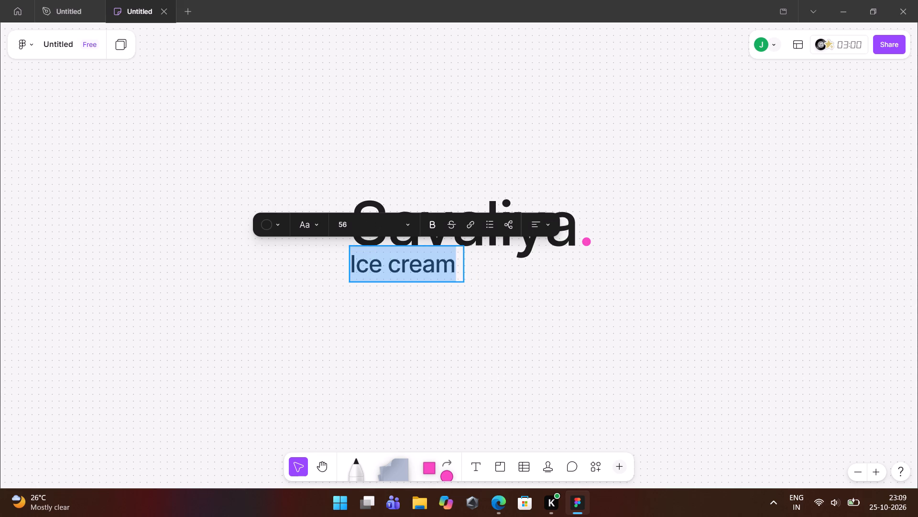
{"action": "key", "text": "Left"}
{"action": "key", "text": "Right"}
{"action": "key", "text": "BackSpace"}
{"action": "key", "text": "i"}
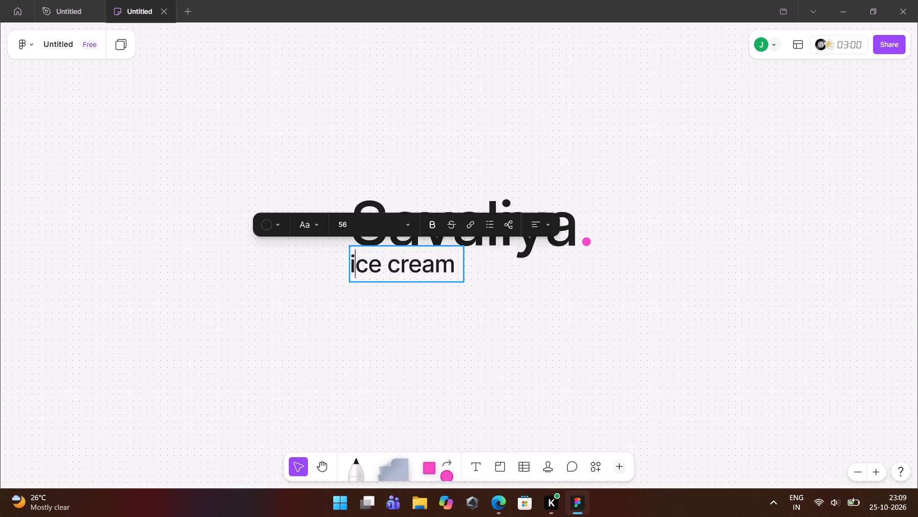
Replace the whole tagline text under "Savaliya." with "Ice cream", using a capital "I".
{"action": "key", "text": "ctrl+a"}
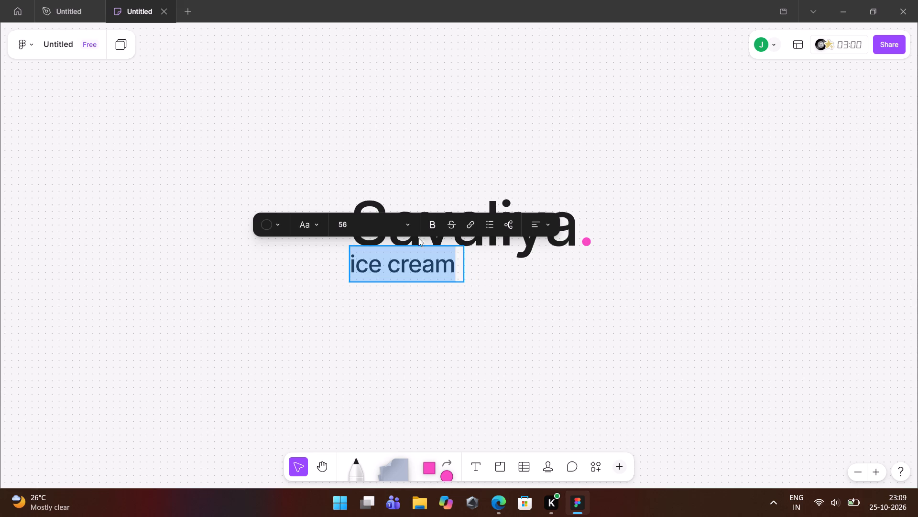
{"action": "key", "text": "BackSpace"}
{"action": "type", "text": "ICE"}
{"action": "key", "text": "BackSpace"}
{"action": "key", "text": "BackSpace"}
{"action": "type", "text": "ce"}
{"action": "key", "text": "space"}
{"action": "type", "text": "creams"}
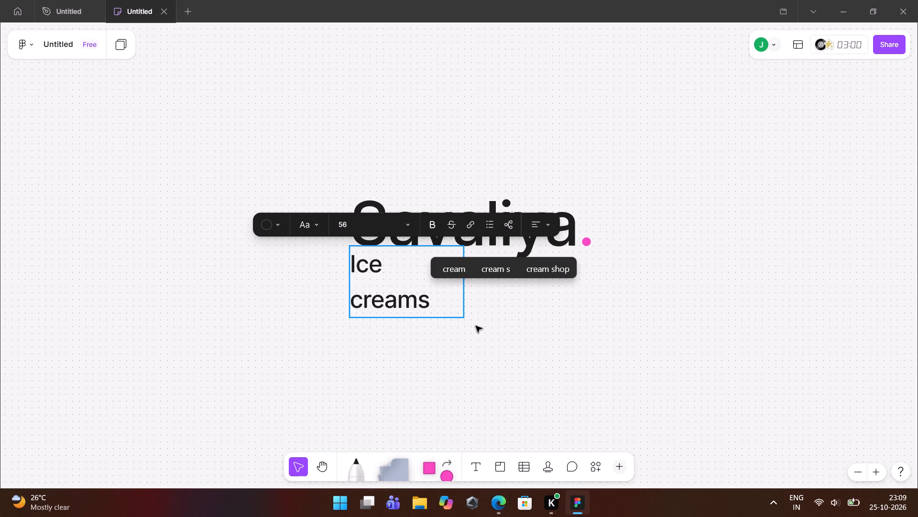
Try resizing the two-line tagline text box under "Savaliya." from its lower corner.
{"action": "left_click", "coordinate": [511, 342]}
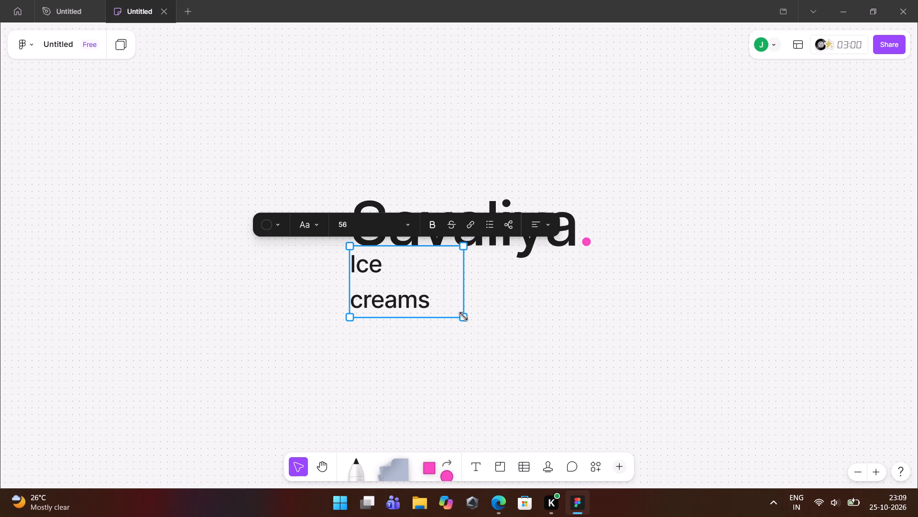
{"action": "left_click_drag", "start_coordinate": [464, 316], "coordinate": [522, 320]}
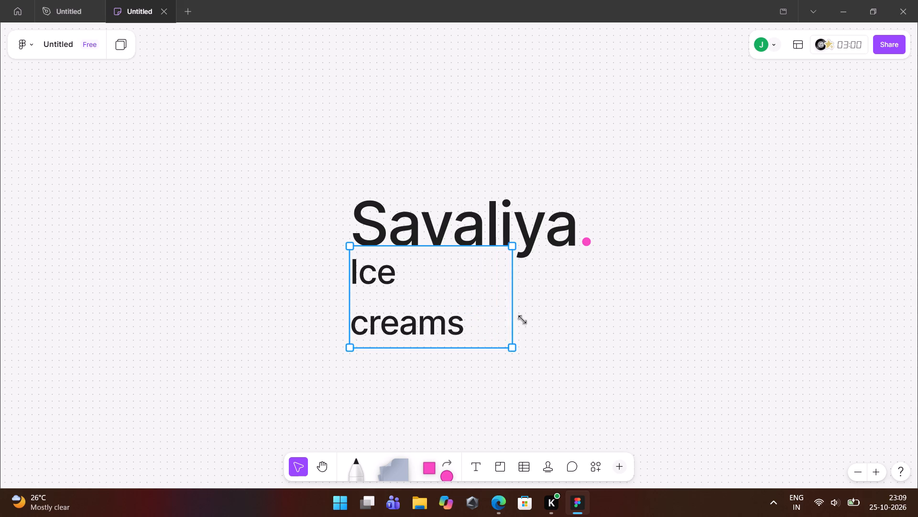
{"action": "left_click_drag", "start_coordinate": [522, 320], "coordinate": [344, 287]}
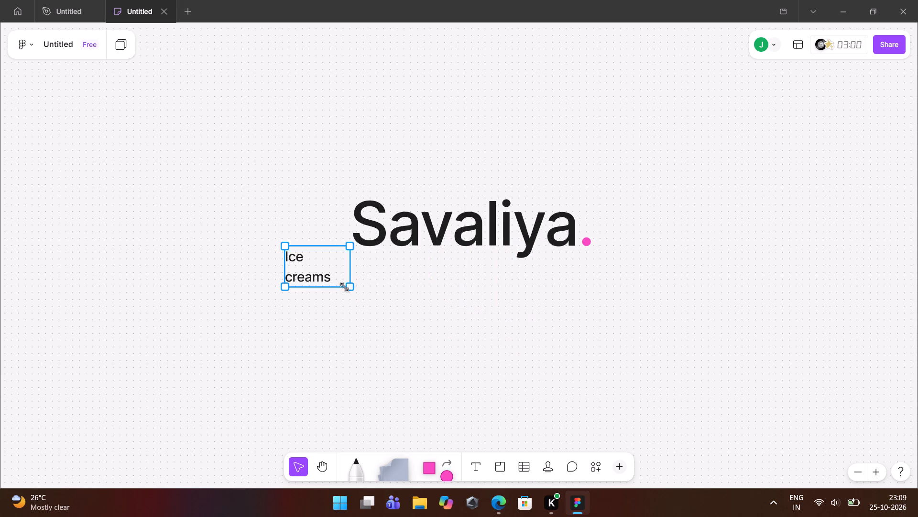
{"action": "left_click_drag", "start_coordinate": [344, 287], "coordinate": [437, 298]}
Undo the tagline's resizing and recent text edits back to the single-line "Ice cream" with a capital "I".
{"action": "key", "text": "ctrl+z"}
{"action": "key", "text": "ctrl+z"}
{"action": "key", "text": "ctrl+z"}
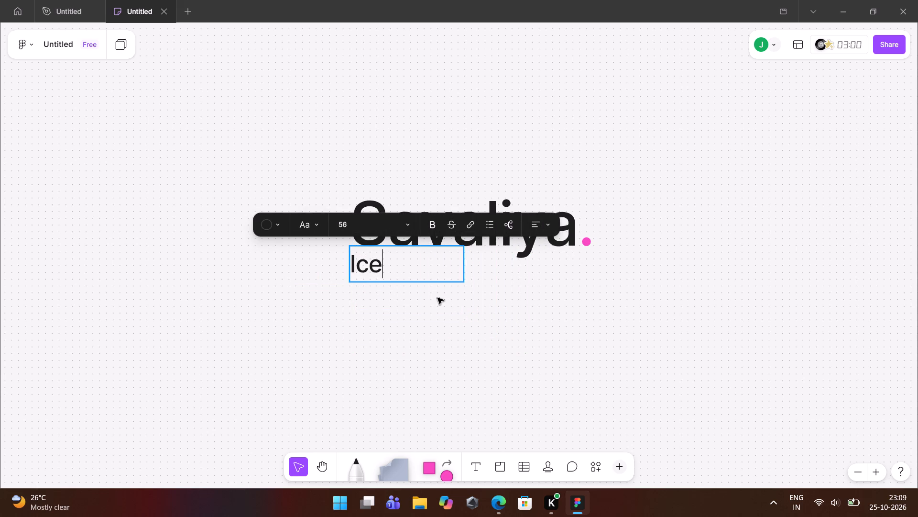
{"action": "key", "text": "ctrl+z"}
{"action": "key", "text": "ctrl+z"}
{"action": "key", "text": "ctrl+z"}
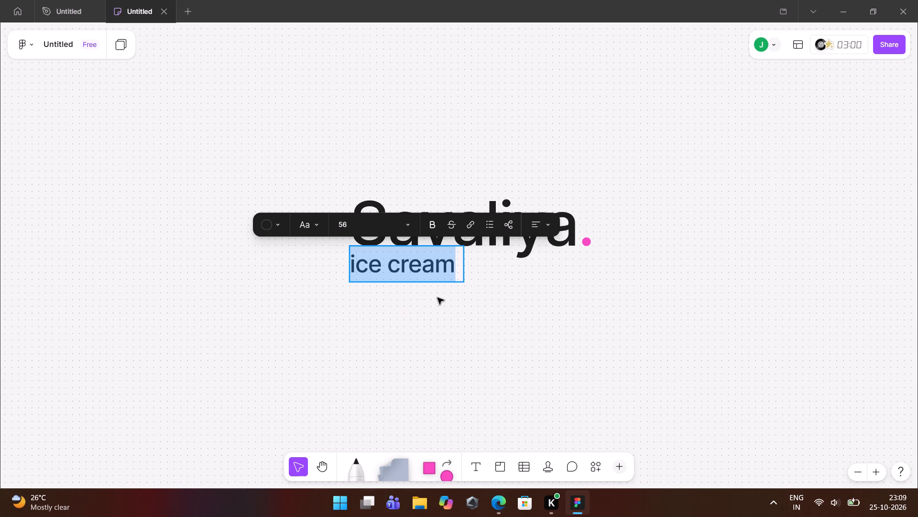
{"action": "key", "text": "ctrl+z"}
{"action": "key", "text": "ctrl+z"}
{"action": "left_click", "coordinate": [437, 298], "text": "ctrl"}
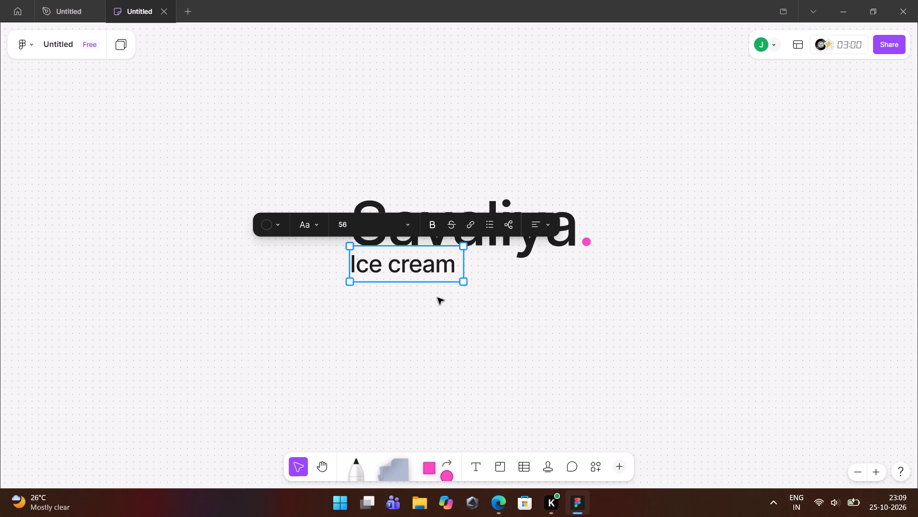
{"action": "left_click", "coordinate": [490, 323]}
Close the Canva "Savaliya. - Logo" design in Microsoft Edge and return to Figma.
{"action": "key", "text": "alt+Tab"}
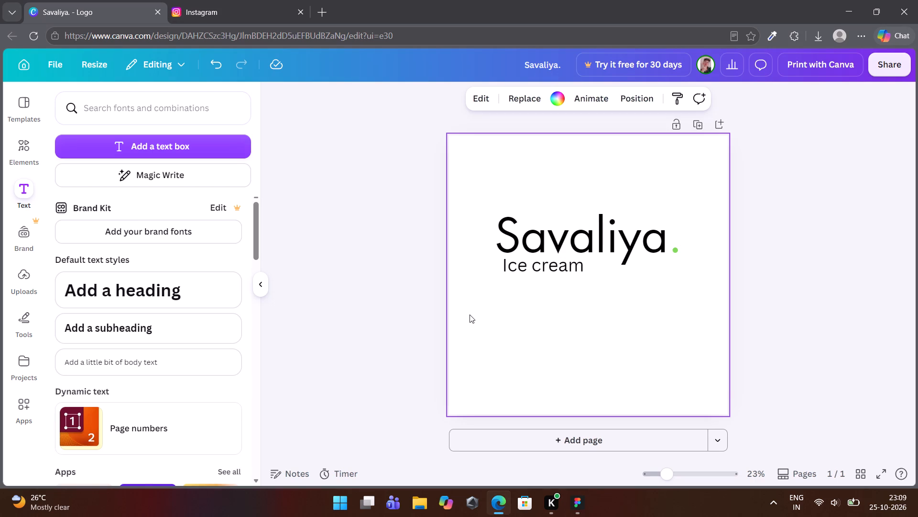
{"action": "key", "text": "ctrl+w"}
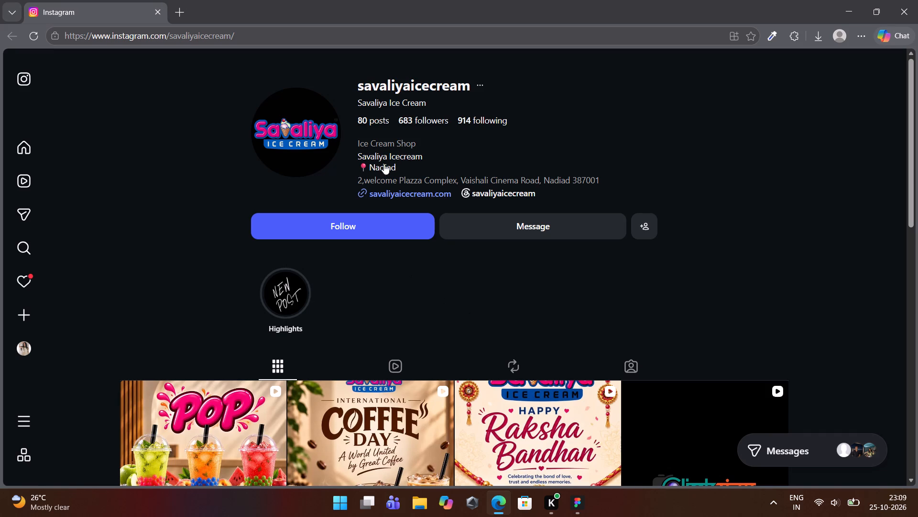
{"action": "key", "text": "alt+Tab"}
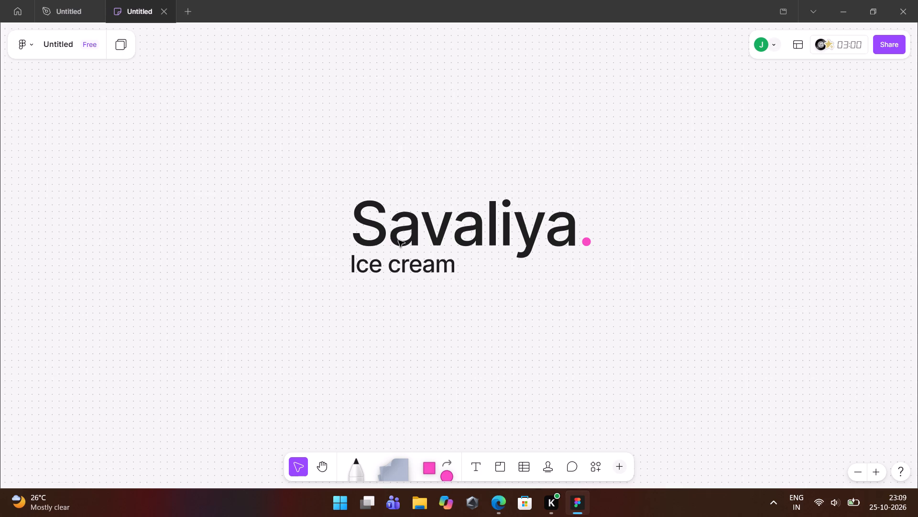
Move the "Ice cream" tagline so it is centred horizontally just below "Savaliya.".
{"action": "left_click", "coordinate": [405, 267]}
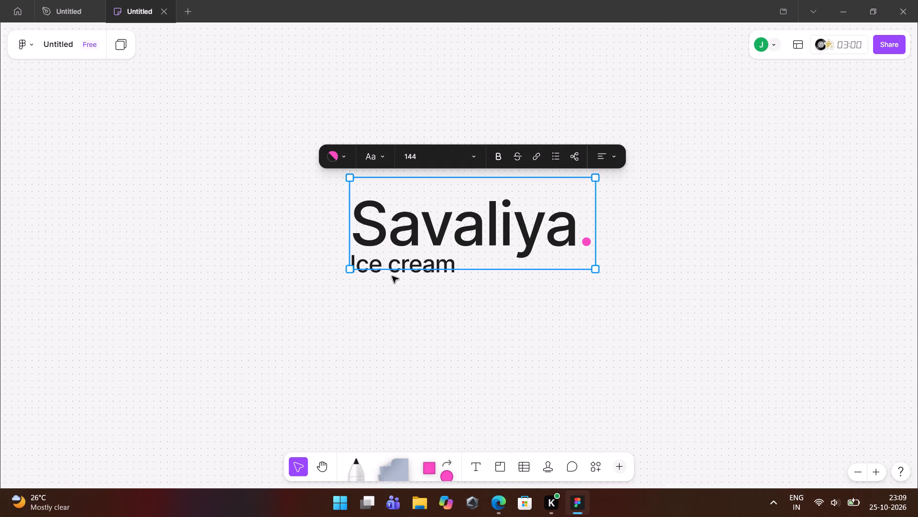
{"action": "left_click", "coordinate": [391, 277]}
{"action": "left_click_drag", "start_coordinate": [391, 277], "coordinate": [453, 270]}
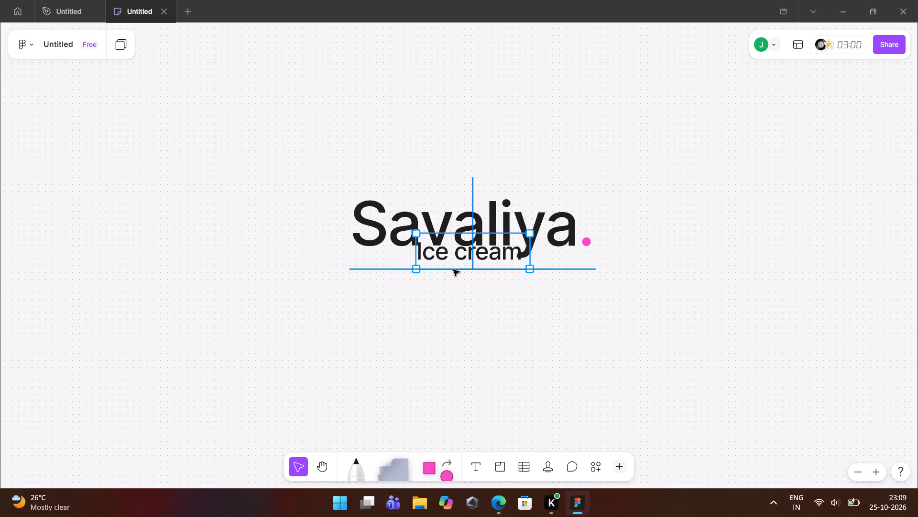
{"action": "left_click_drag", "start_coordinate": [453, 270], "coordinate": [459, 282]}
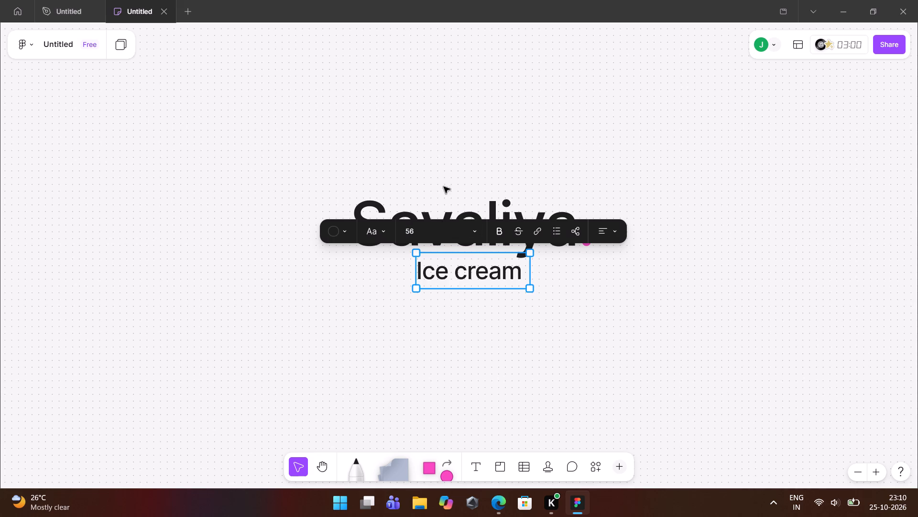
{"action": "left_click_drag", "start_coordinate": [448, 169], "coordinate": [449, 164]}
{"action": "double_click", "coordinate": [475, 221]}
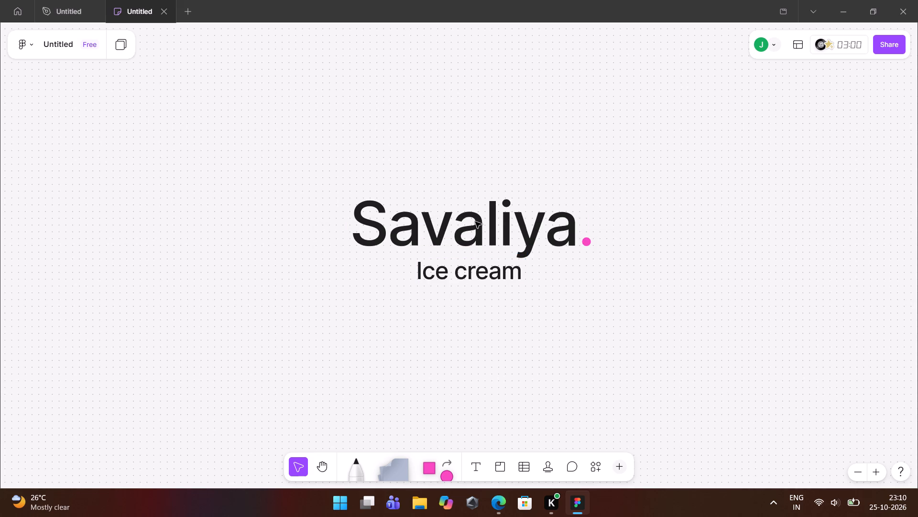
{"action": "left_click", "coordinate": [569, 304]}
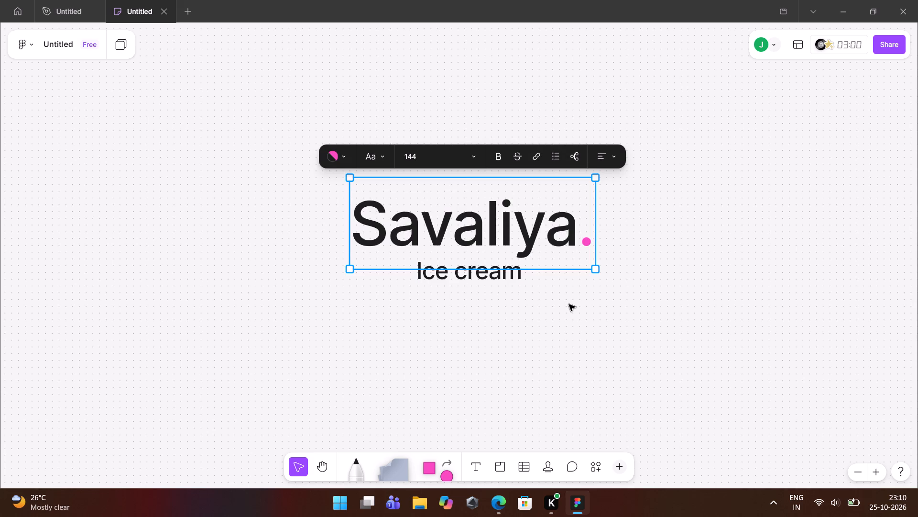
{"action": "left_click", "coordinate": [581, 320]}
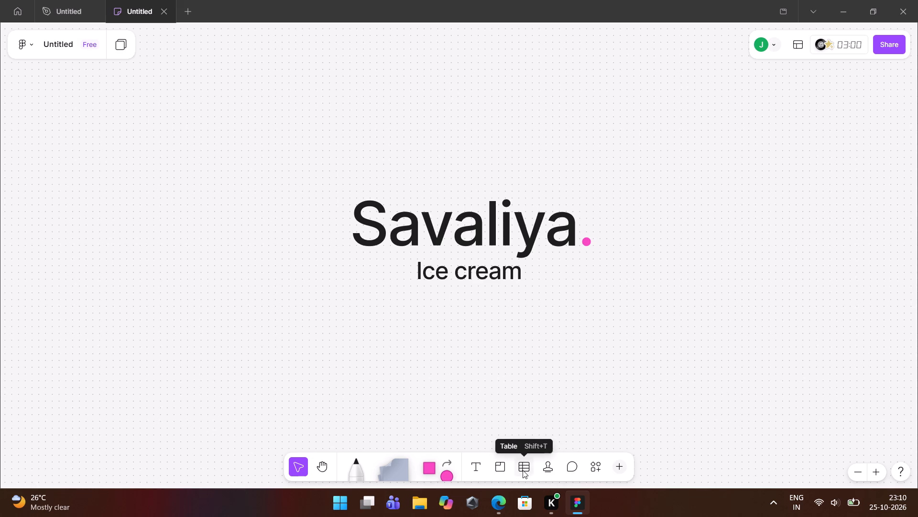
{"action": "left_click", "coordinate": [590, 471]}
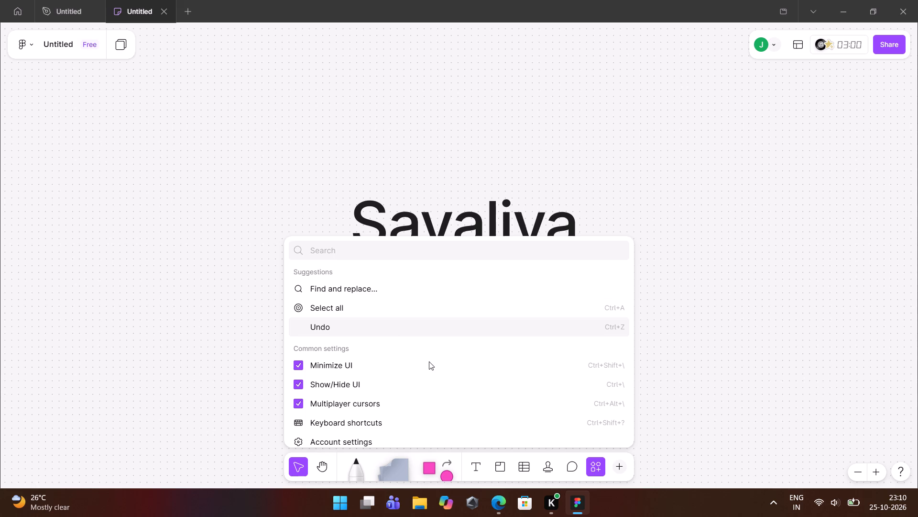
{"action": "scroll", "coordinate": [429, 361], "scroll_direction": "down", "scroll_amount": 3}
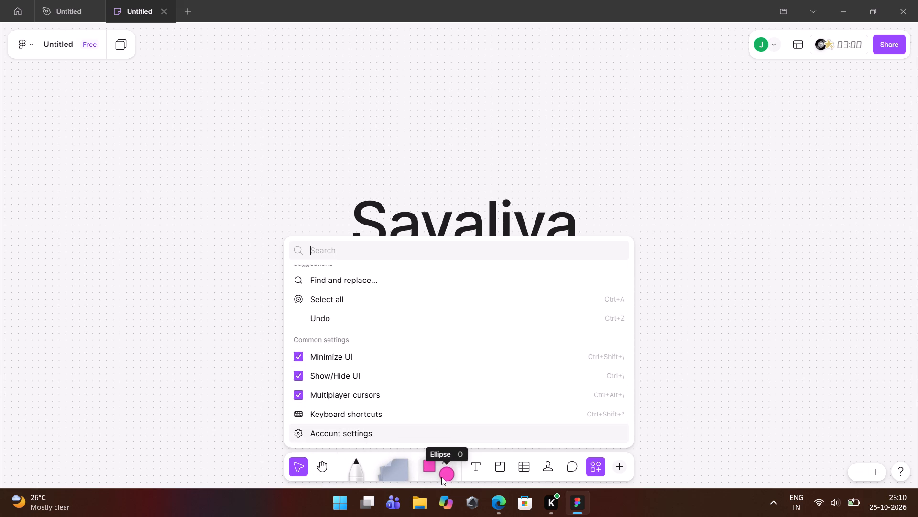
Search the resource library for "ice cream cone" and expand the full sticker results, undoing any sticker placed by accident.
{"action": "left_click", "coordinate": [624, 474]}
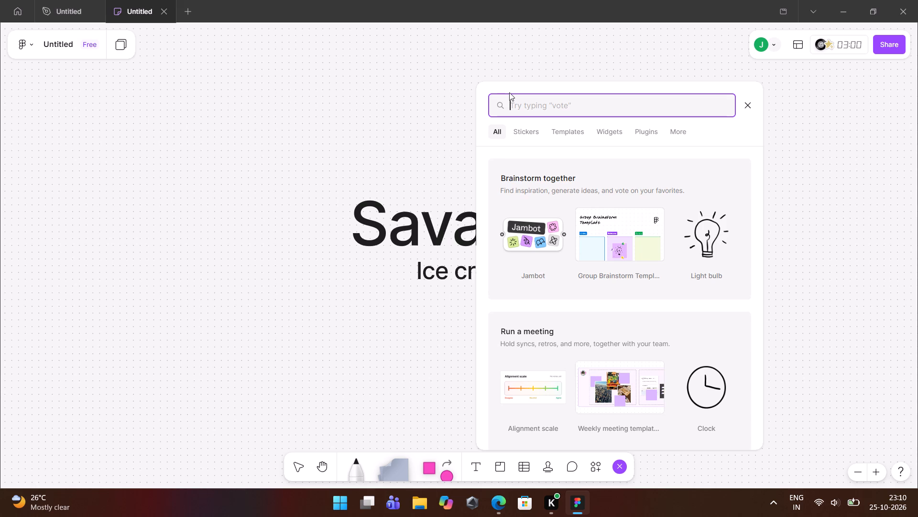
{"action": "type", "text": "ice cream cone"}
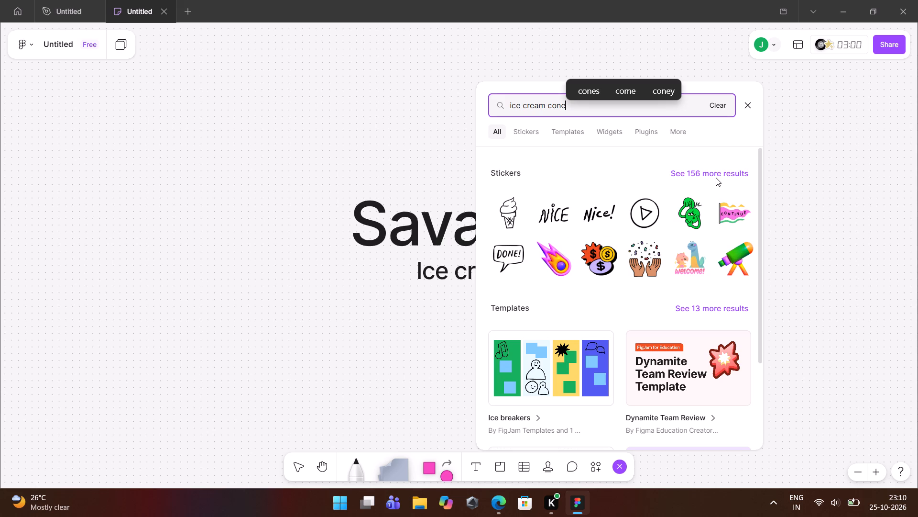
{"action": "scroll", "coordinate": [640, 326], "scroll_direction": "down", "scroll_amount": 4}
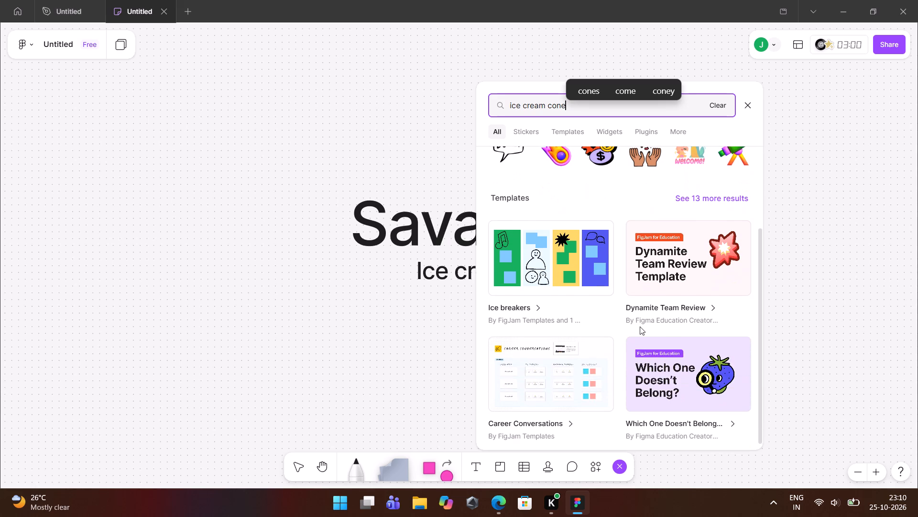
{"action": "scroll", "coordinate": [640, 326], "scroll_direction": "up", "scroll_amount": 8}
{"action": "left_click", "coordinate": [719, 173]}
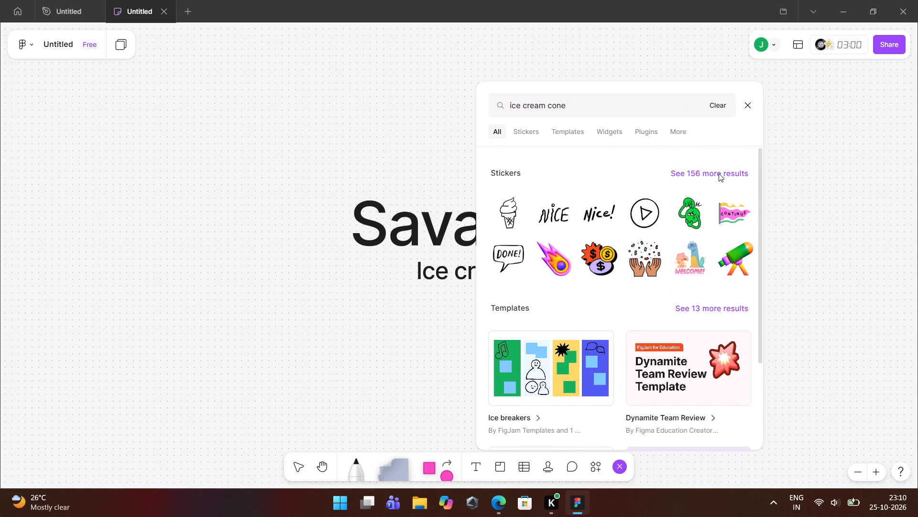
{"action": "left_click", "coordinate": [719, 173]}
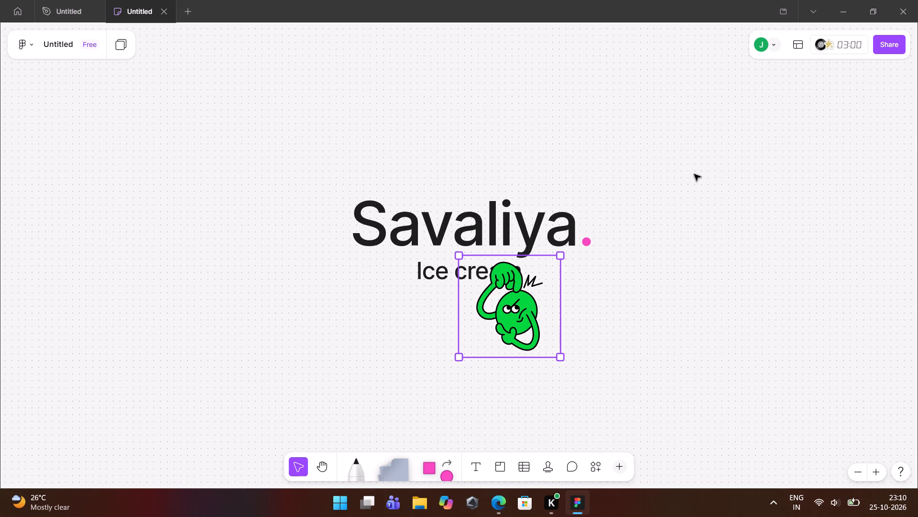
{"action": "key", "text": "ctrl+z"}
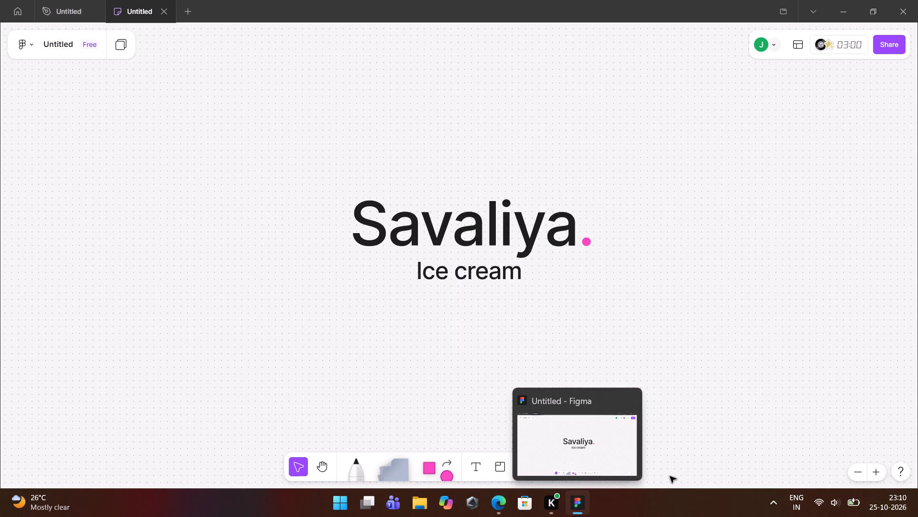
Shorten the library search to "ice cream" and look through the matching stickers.
{"action": "left_click", "coordinate": [622, 468]}
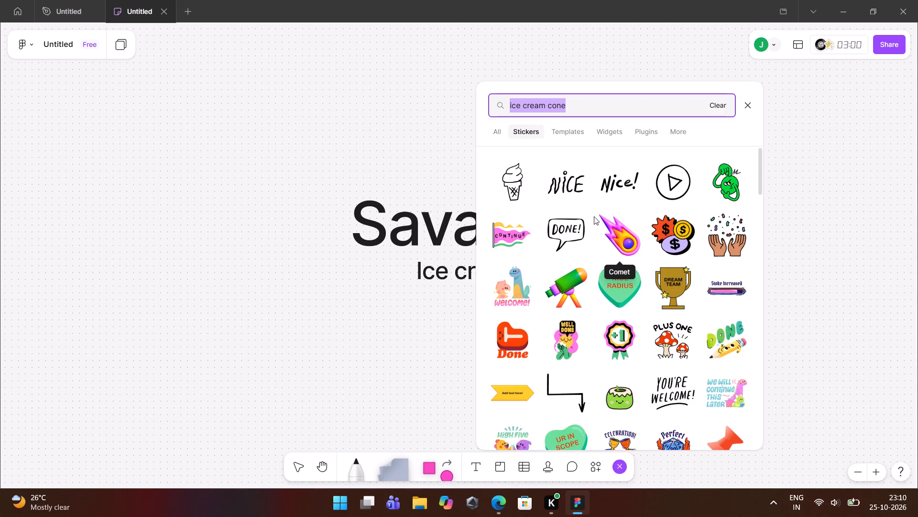
{"action": "scroll", "coordinate": [594, 216], "scroll_direction": "down", "scroll_amount": 8}
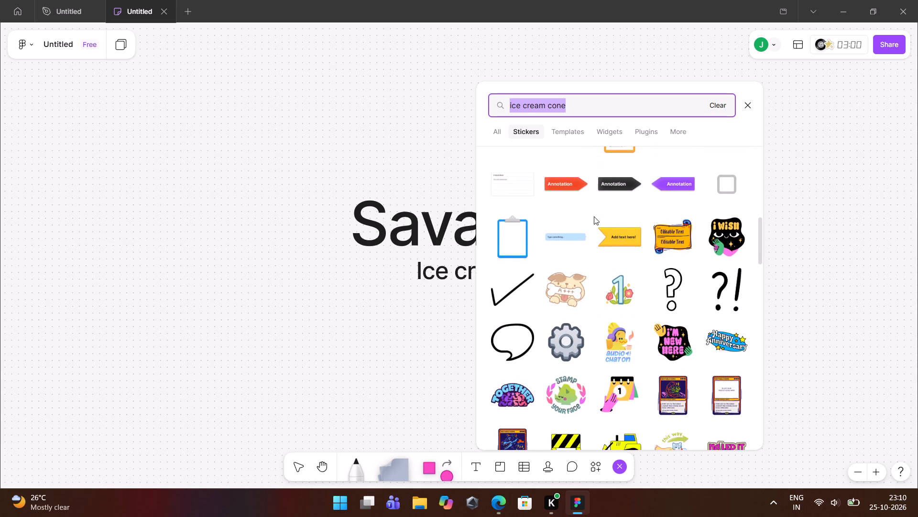
{"action": "left_click", "coordinate": [575, 99]}
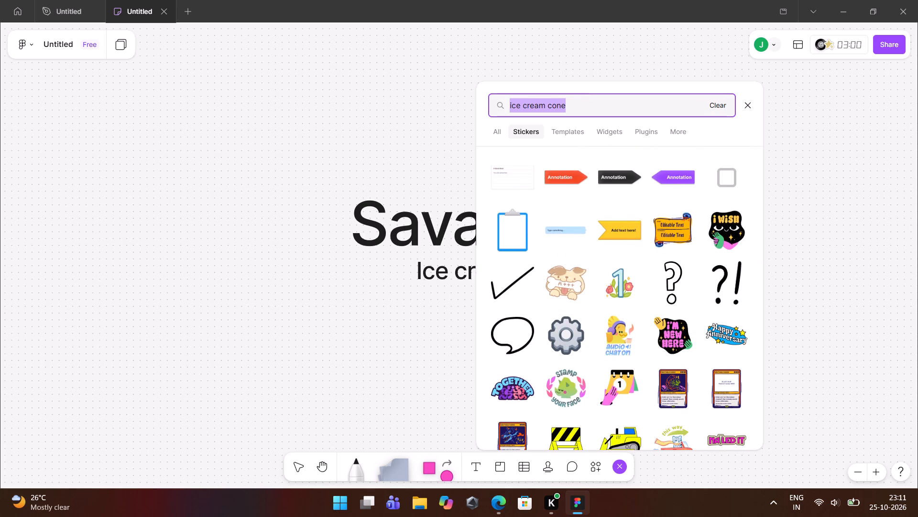
{"action": "key", "text": "ctrl+BackSpace"}
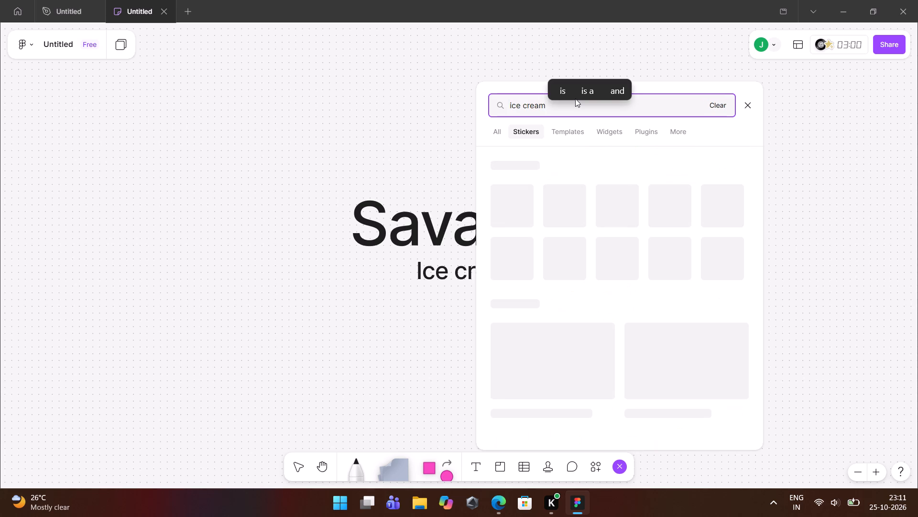
{"action": "scroll", "coordinate": [602, 224], "scroll_direction": "up", "scroll_amount": 5}
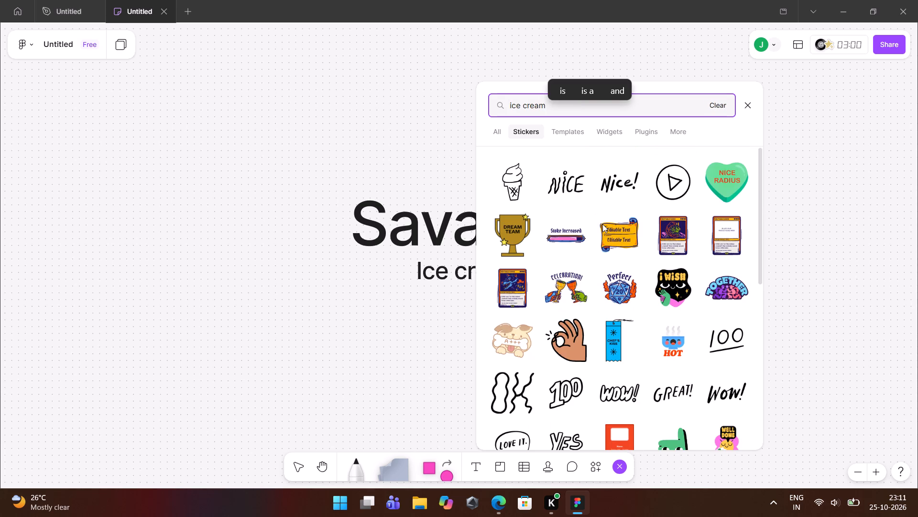
{"action": "scroll", "coordinate": [580, 272], "scroll_direction": "down", "scroll_amount": 9}
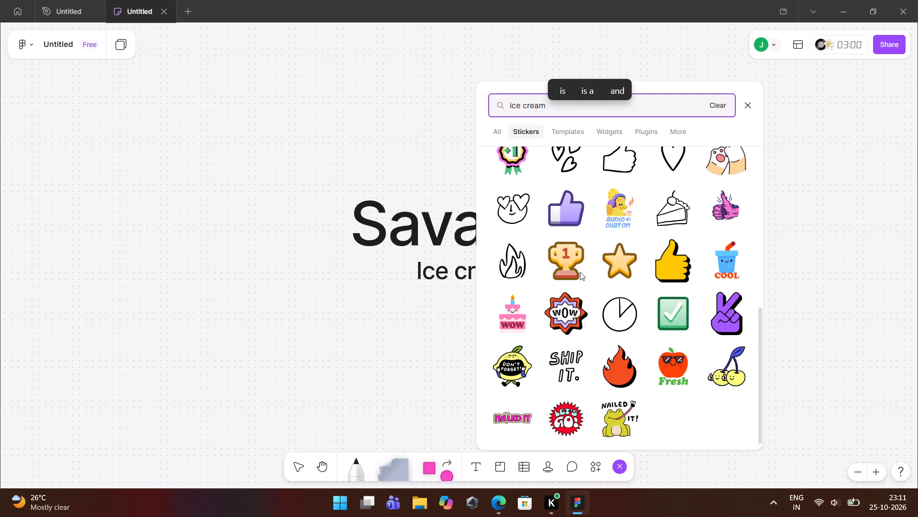
{"action": "scroll", "coordinate": [580, 272], "scroll_direction": "down", "scroll_amount": 5}
{"action": "scroll", "coordinate": [580, 272], "scroll_direction": "up", "scroll_amount": 9}
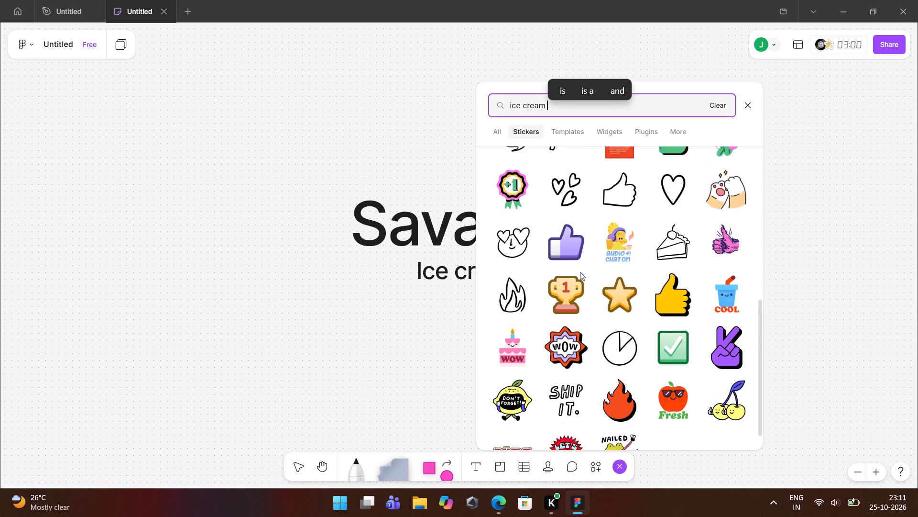
{"action": "scroll", "coordinate": [580, 272], "scroll_direction": "up", "scroll_amount": 2}
Look through the templates, plugins and other resource categories for "ice cream".
{"action": "left_click", "coordinate": [562, 128]}
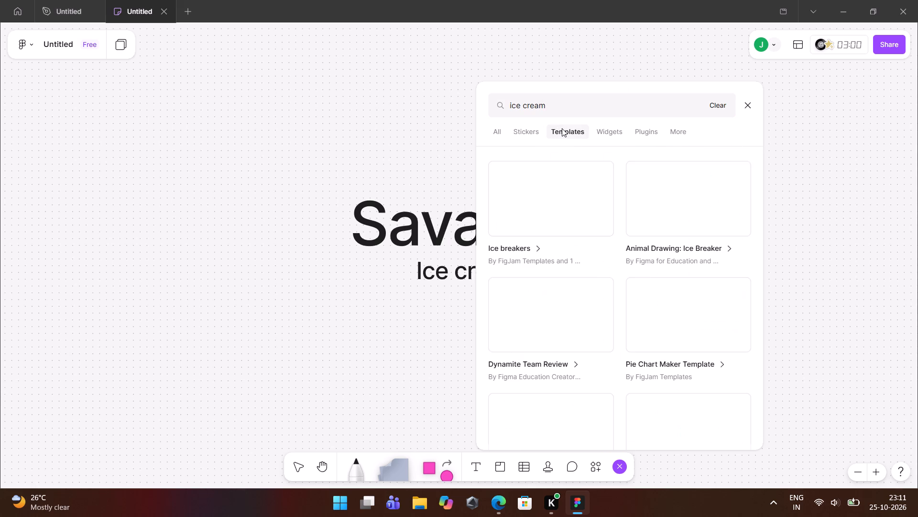
{"action": "left_click", "coordinate": [654, 131]}
{"action": "left_click", "coordinate": [686, 129]}
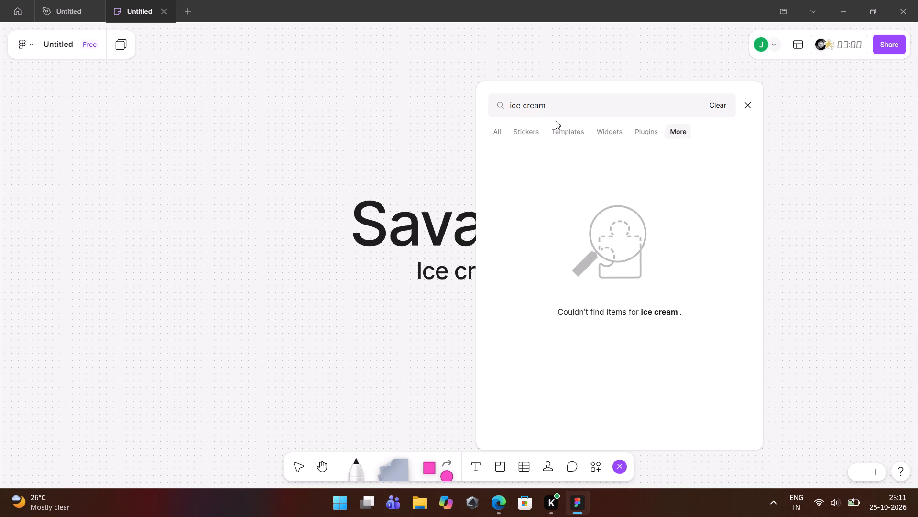
{"action": "left_click", "coordinate": [571, 128]}
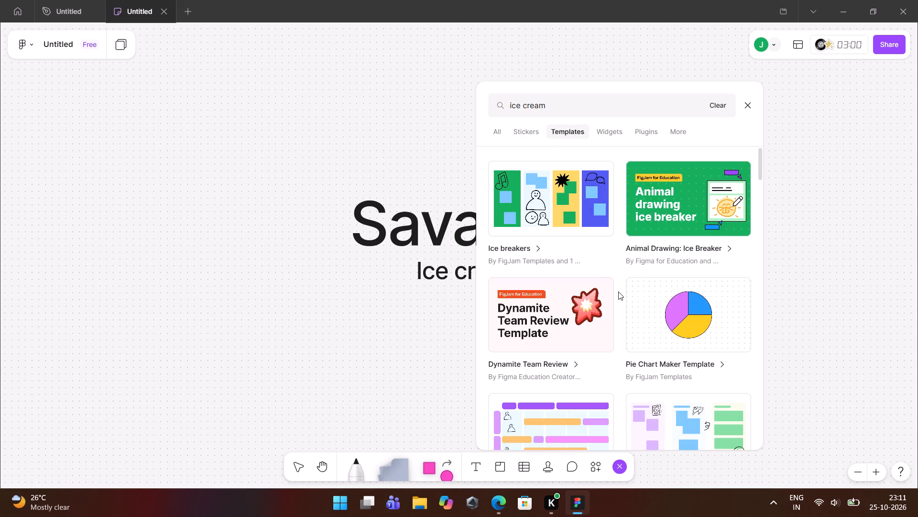
{"action": "scroll", "coordinate": [619, 292], "scroll_direction": "down", "scroll_amount": 6}
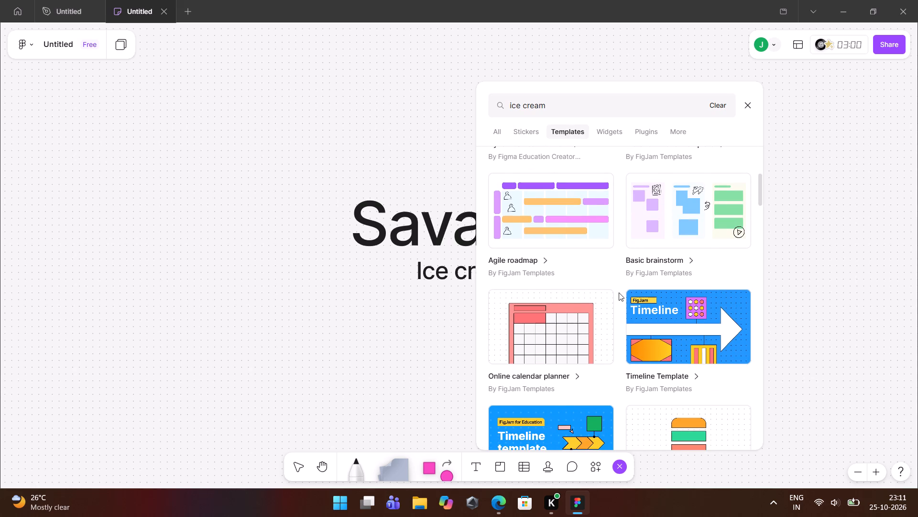
{"action": "scroll", "coordinate": [619, 292], "scroll_direction": "down", "scroll_amount": 12}
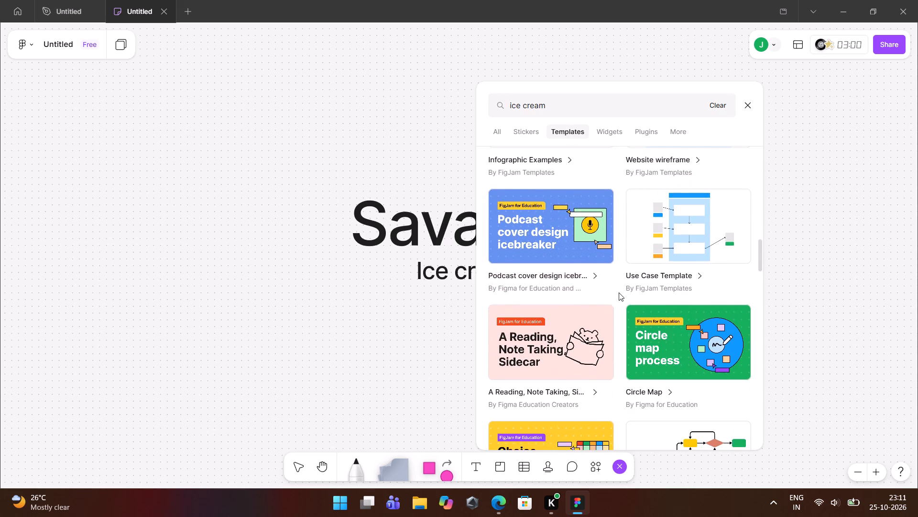
{"action": "scroll", "coordinate": [619, 292], "scroll_direction": "down", "scroll_amount": 14}
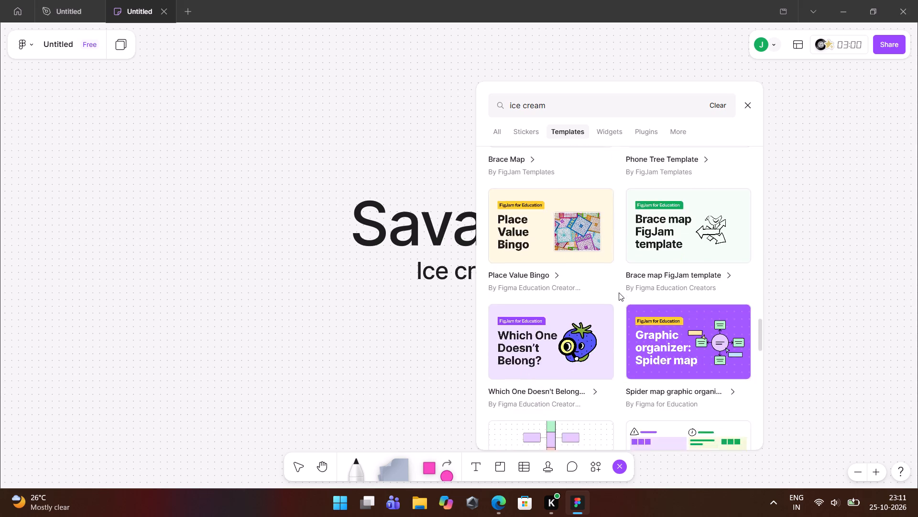
{"action": "scroll", "coordinate": [619, 292], "scroll_direction": "down", "scroll_amount": 8}
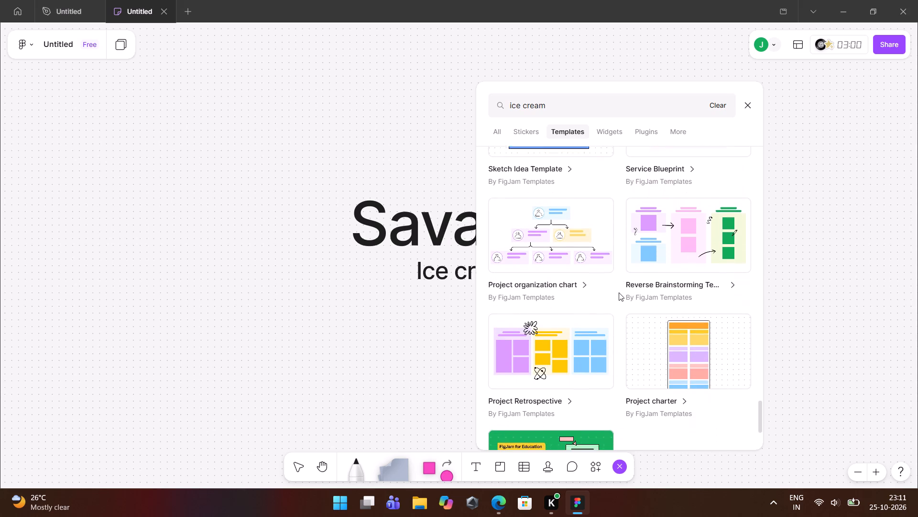
{"action": "scroll", "coordinate": [619, 292], "scroll_direction": "down", "scroll_amount": 3}
{"action": "scroll", "coordinate": [619, 292], "scroll_direction": "up", "scroll_amount": 8}
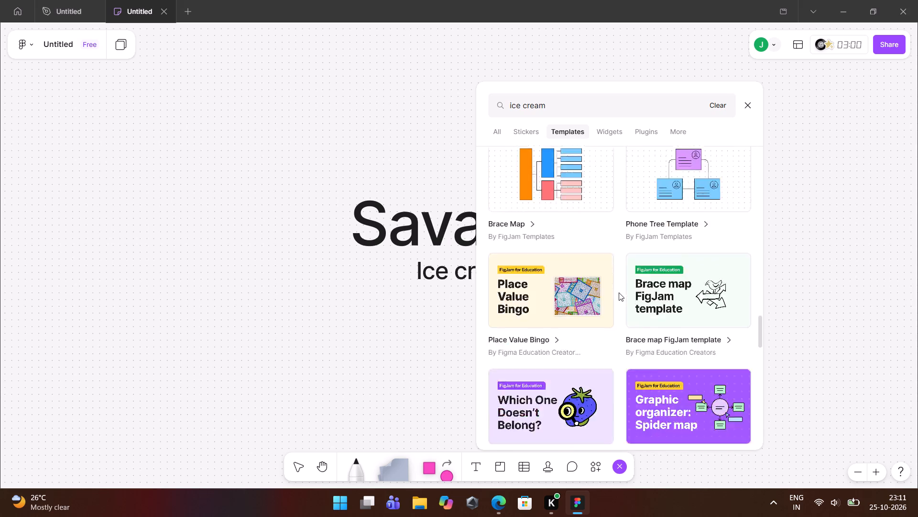
{"action": "scroll", "coordinate": [619, 292], "scroll_direction": "up", "scroll_amount": 5}
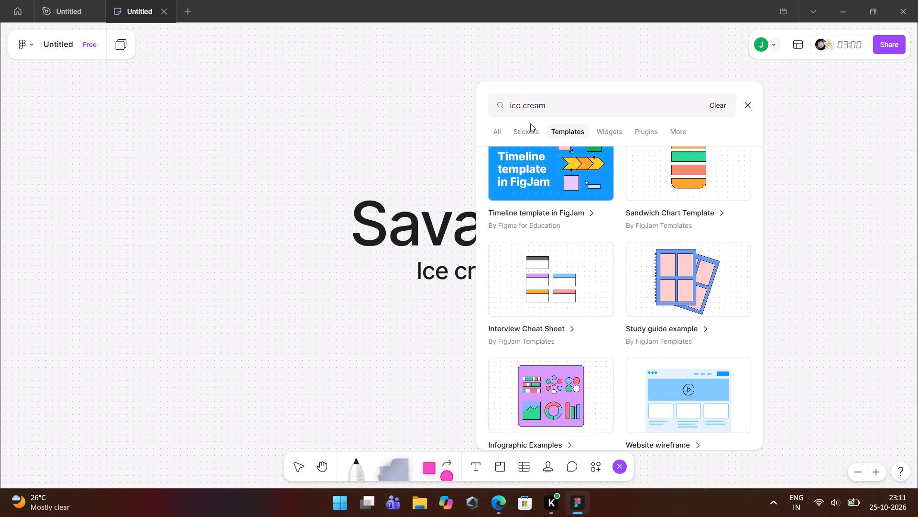
Insert the outlined ice cream cone sticker and scale it down to about half its size.
{"action": "left_click", "coordinate": [526, 135]}
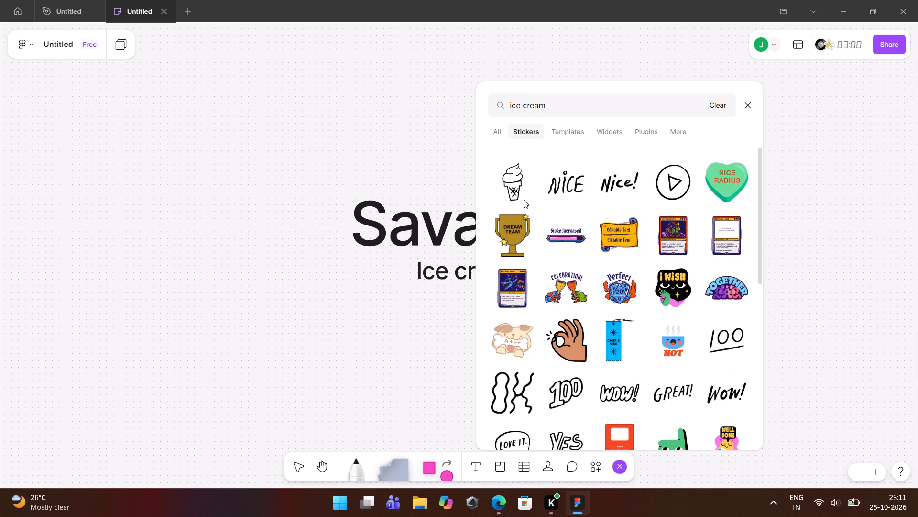
{"action": "left_click", "coordinate": [511, 186]}
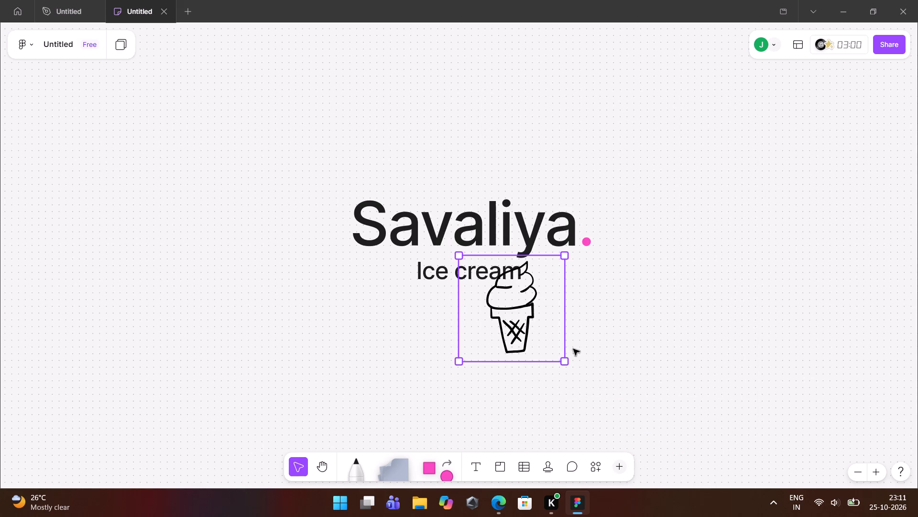
{"action": "left_click_drag", "start_coordinate": [565, 363], "coordinate": [485, 297]}
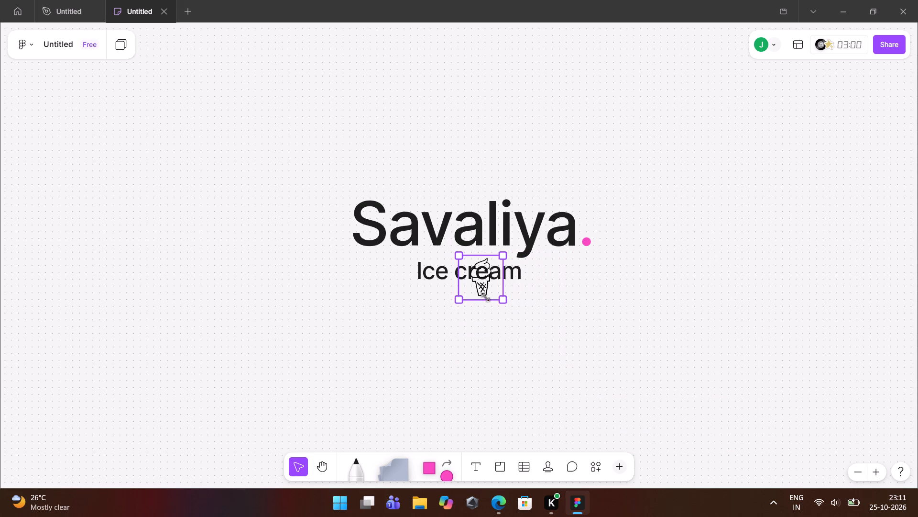
{"action": "left_click_drag", "start_coordinate": [485, 297], "coordinate": [500, 310]}
Position the cone sticker over the "v" in "Savaliya." and scale it slightly smaller to suit the letter.
{"action": "left_click_drag", "start_coordinate": [493, 291], "coordinate": [442, 223]}
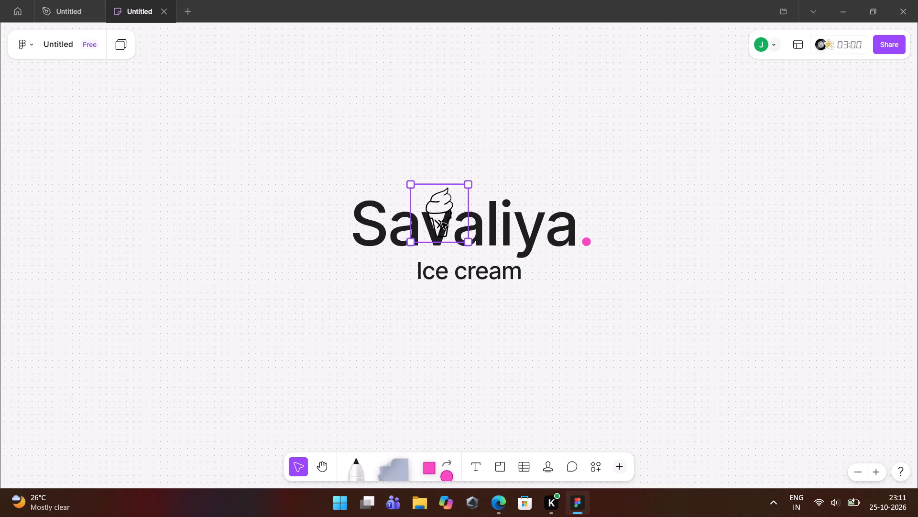
{"action": "left_click_drag", "start_coordinate": [442, 223], "coordinate": [441, 221]}
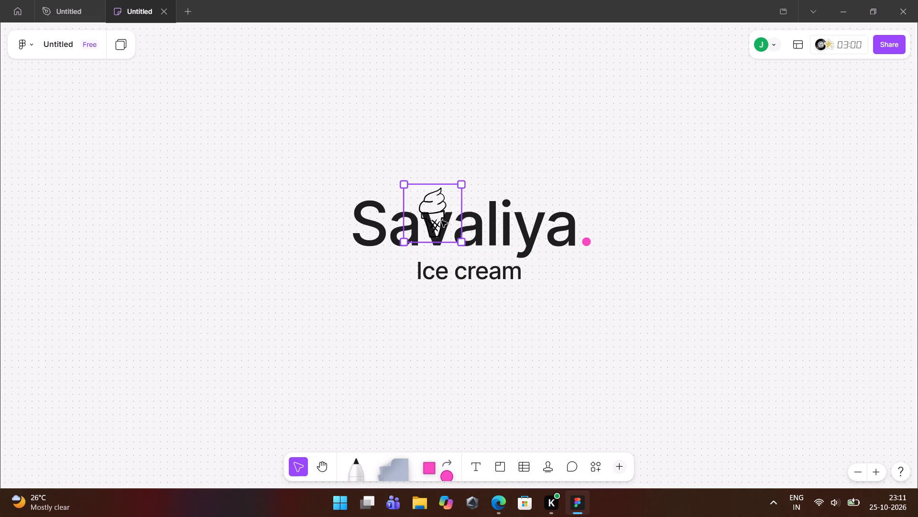
{"action": "left_click_drag", "start_coordinate": [441, 221], "coordinate": [442, 222]}
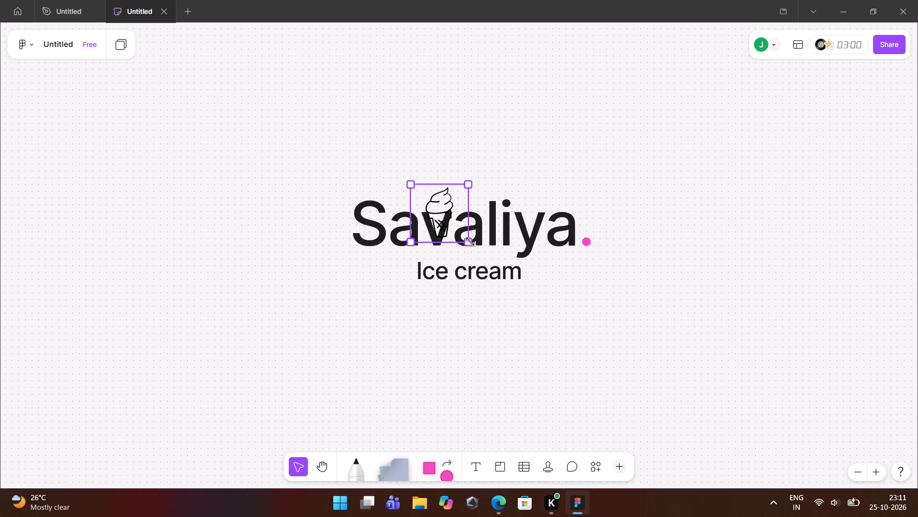
{"action": "left_click_drag", "start_coordinate": [470, 242], "coordinate": [461, 242]}
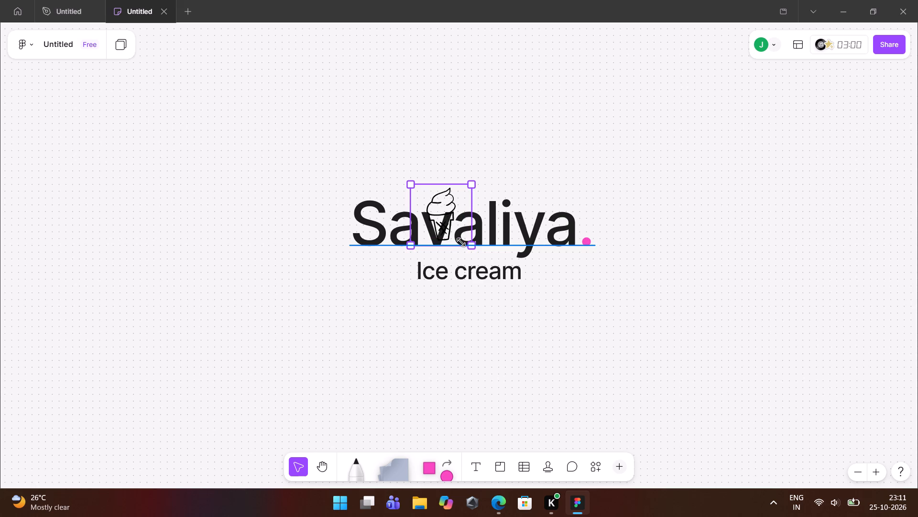
{"action": "left_click_drag", "start_coordinate": [461, 242], "coordinate": [452, 240]}
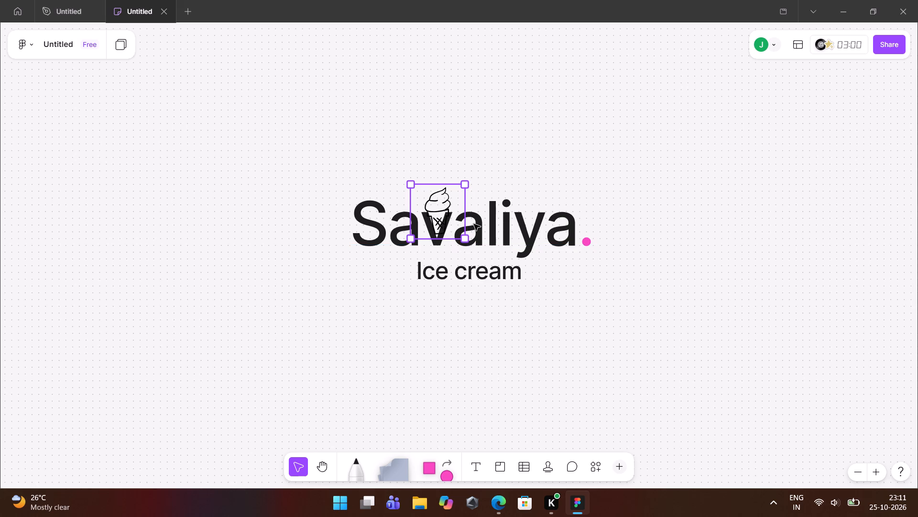
Nudge the cone sticker three small increments left and two down to line it up with the "v".
{"action": "key", "text": "Left"}
{"action": "key", "text": "Left"}
{"action": "key", "text": "Left"}
{"action": "key", "text": "Down"}
{"action": "key", "text": "Down"}
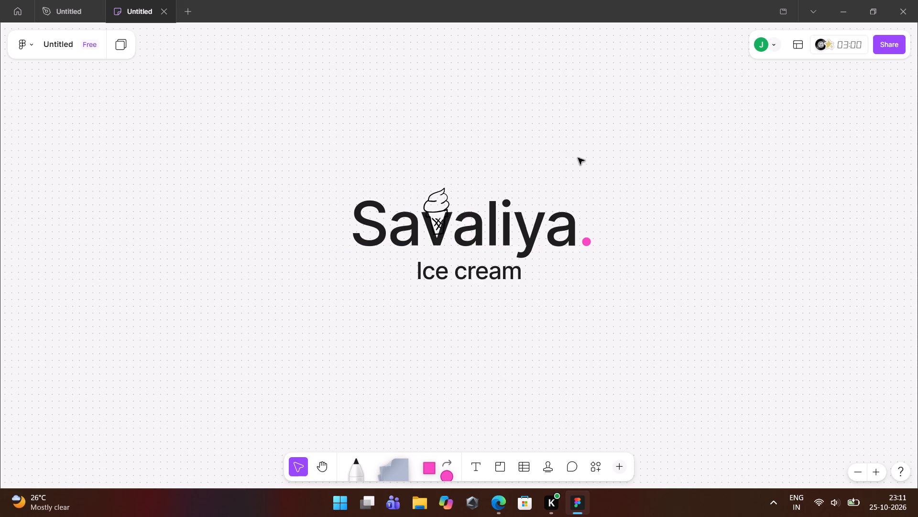
Nudge the cone sticker seven small increments down, two back up and two right to align it over the "v".
{"action": "key", "text": "Down"}
{"action": "key", "text": "Down"}
{"action": "key", "text": "Down"}
{"action": "key", "text": "Down"}
{"action": "key", "text": "Down"}
{"action": "key", "text": "Down"}
{"action": "key", "text": "Down"}
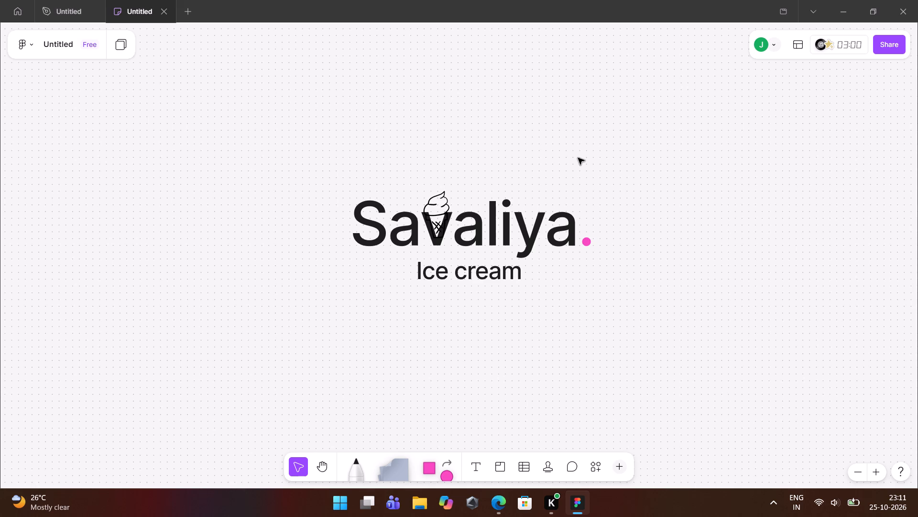
{"action": "key", "text": "Up"}
{"action": "key", "text": "Up"}
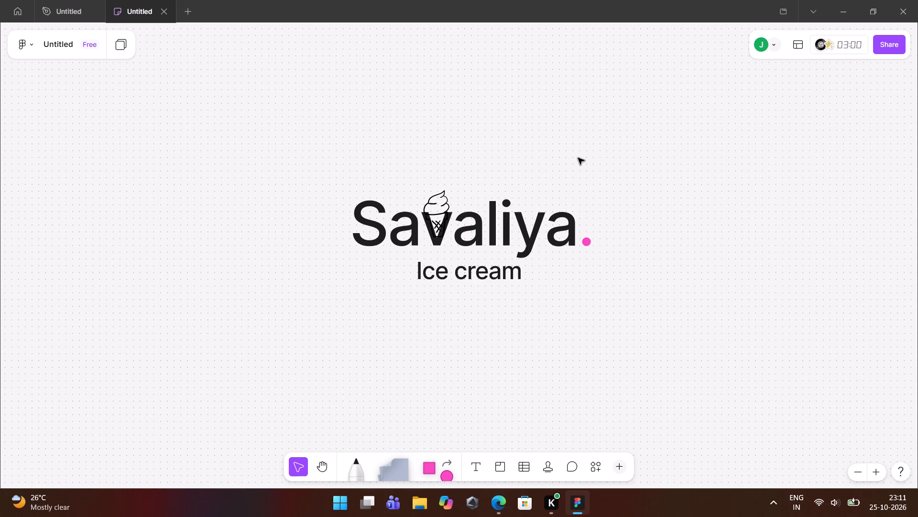
{"action": "key", "text": "Right"}
{"action": "key", "text": "Right"}
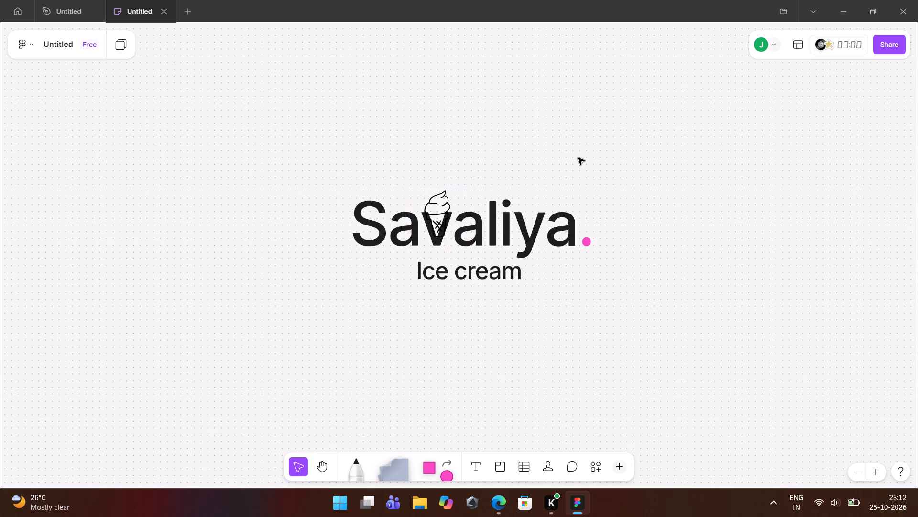
{"action": "left_click", "coordinate": [636, 200]}
Scale the cone sticker down to about four-fifths of its size so it better fits the width of the "v".
{"action": "left_click", "coordinate": [450, 232]}
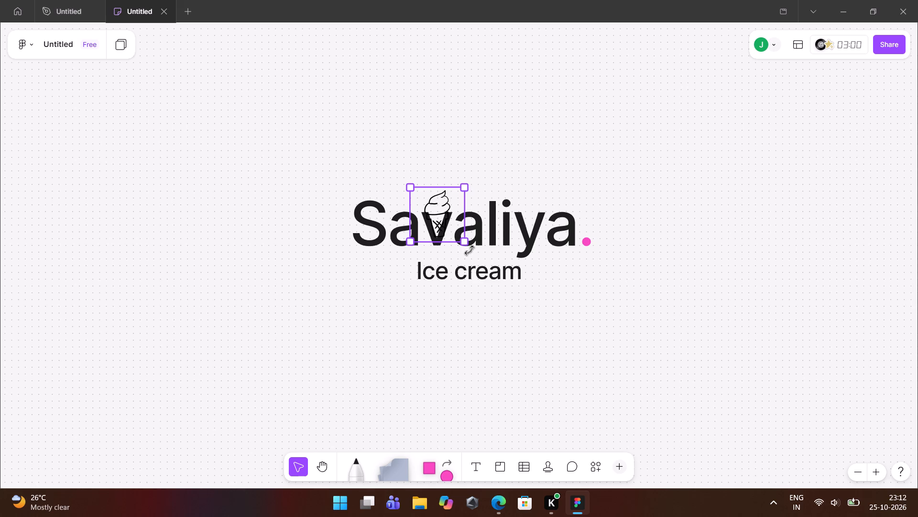
{"action": "left_click_drag", "start_coordinate": [467, 243], "coordinate": [461, 240]}
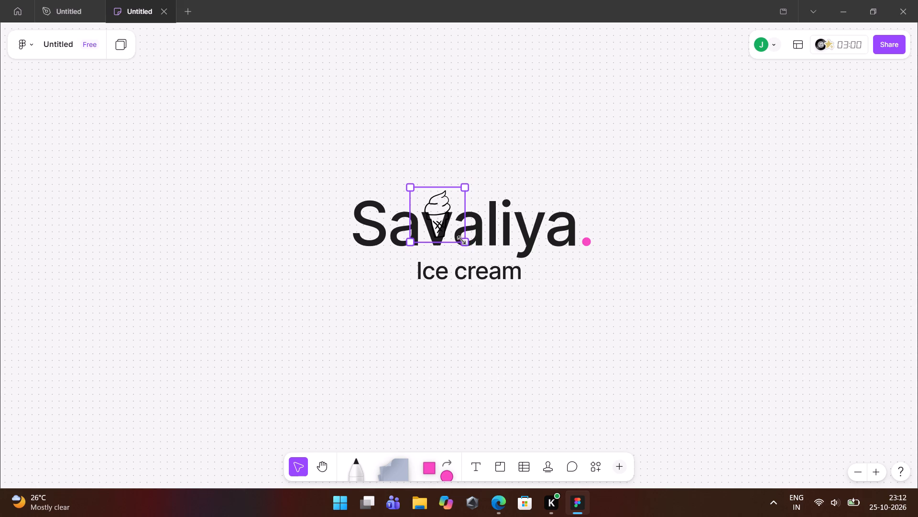
{"action": "left_click_drag", "start_coordinate": [461, 240], "coordinate": [449, 236]}
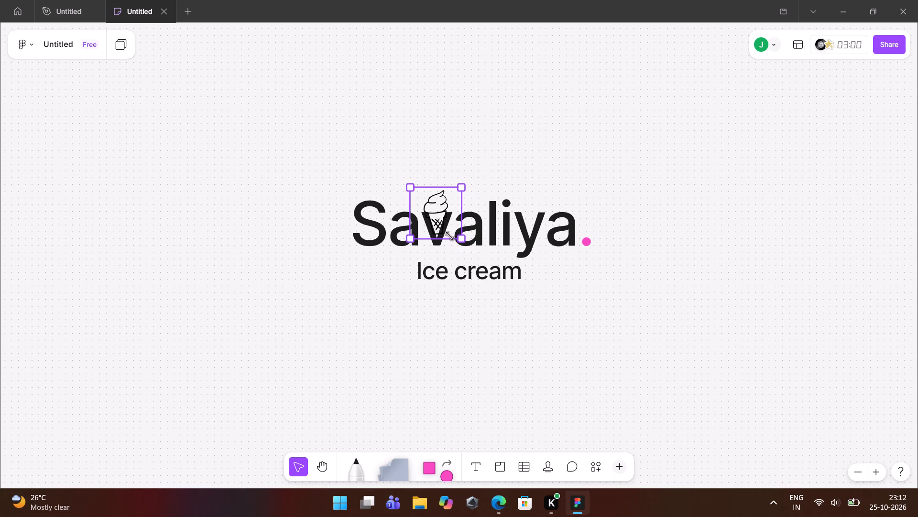
{"action": "left_click_drag", "start_coordinate": [449, 236], "coordinate": [438, 233]}
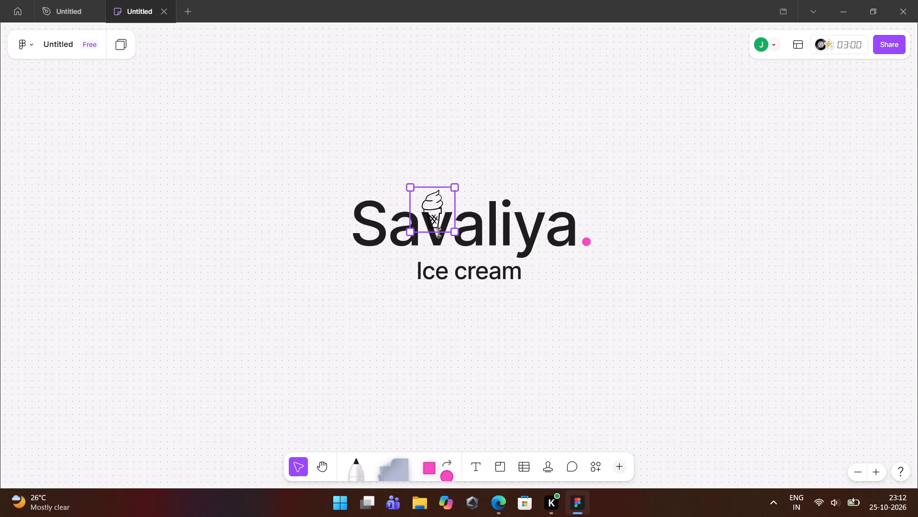
Nudge the cone sticker 9 small increments right and 28 down so it sits centred within the "v".
{"action": "key", "text": "Right"}
{"action": "key", "text": "Right"}
{"action": "key", "text": "Right"}
{"action": "key", "text": "Right"}
{"action": "key", "text": "Right"}
{"action": "key", "text": "Right"}
{"action": "key", "text": "Right"}
{"action": "key", "text": "Right"}
{"action": "key", "text": "Right"}
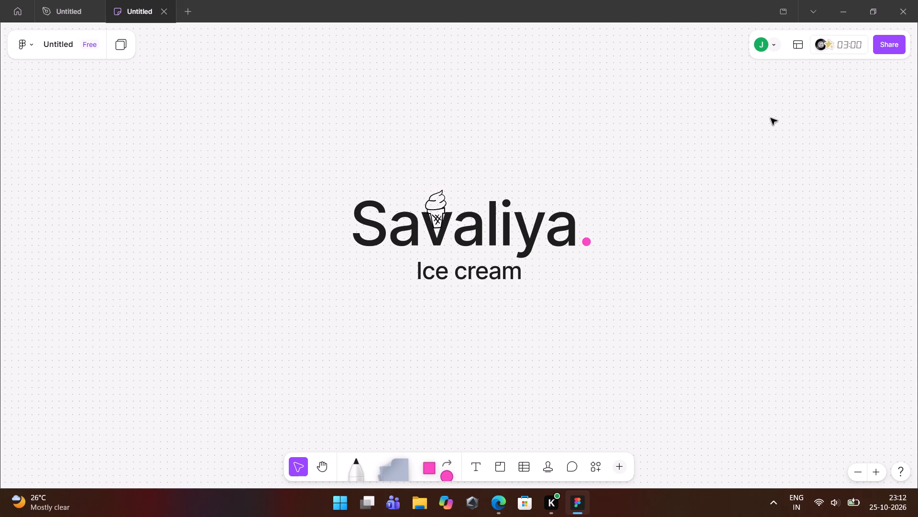
{"action": "key", "text": "Down"}
{"action": "key", "text": "Down"}
{"action": "key", "text": "Down"}
{"action": "key", "text": "Down"}
{"action": "key", "text": "Down"}
{"action": "key", "text": "Down"}
{"action": "key", "text": "Down"}
{"action": "key", "text": "Down"}
{"action": "key", "text": "Down"}
{"action": "key", "text": "Down"}
{"action": "key", "text": "Down"}
{"action": "key", "text": "Down"}
{"action": "key", "text": "Down"}
{"action": "key", "text": "Down"}
{"action": "key", "text": "Down"}
{"action": "key", "text": "Down"}
{"action": "key", "text": "Down"}
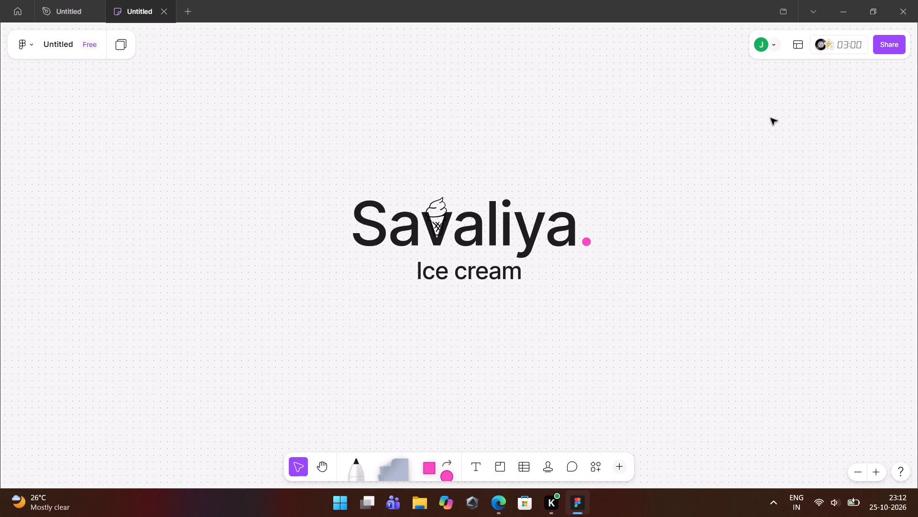
{"action": "key", "text": "Down"}
{"action": "key", "text": "Down"}
{"action": "key", "text": "Down"}
{"action": "key", "text": "Down"}
{"action": "key", "text": "Down"}
{"action": "key", "text": "Down"}
{"action": "key", "text": "Down"}
{"action": "key", "text": "Down"}
{"action": "key", "text": "Down"}
{"action": "key", "text": "Down"}
{"action": "key", "text": "Down"}
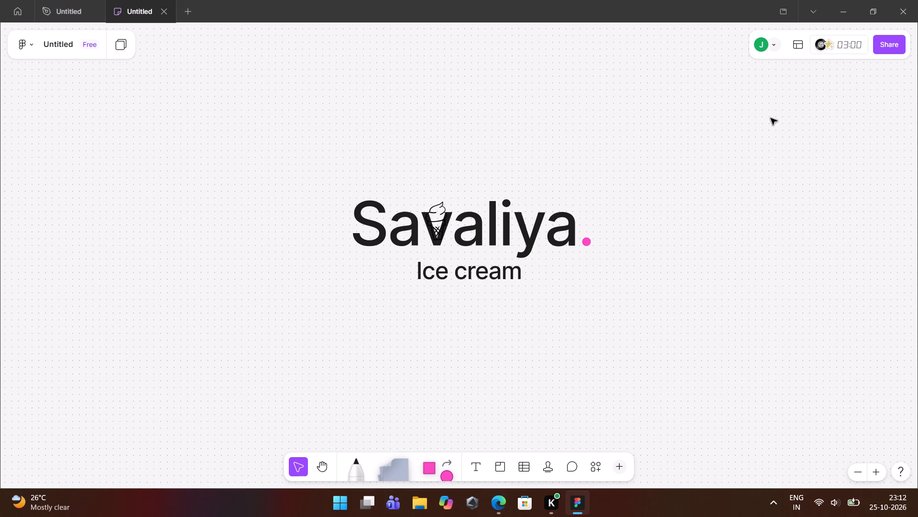
{"action": "left_click", "coordinate": [718, 168]}
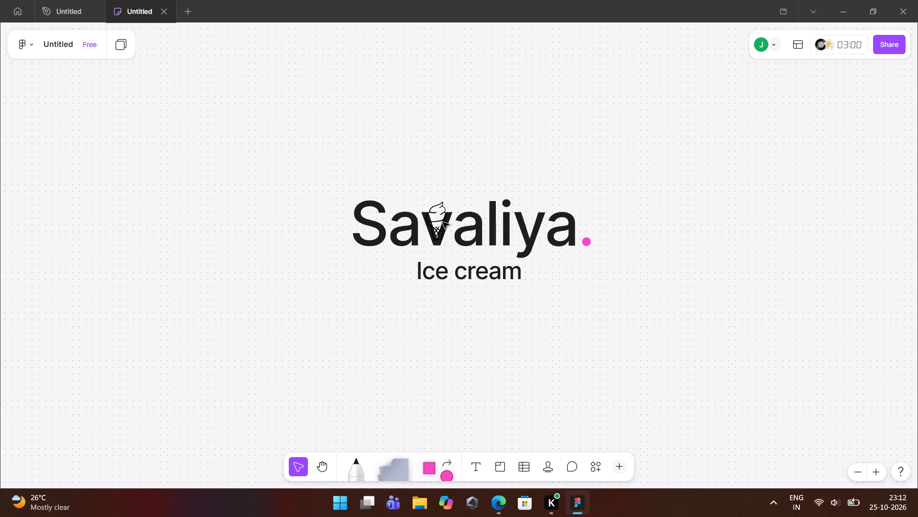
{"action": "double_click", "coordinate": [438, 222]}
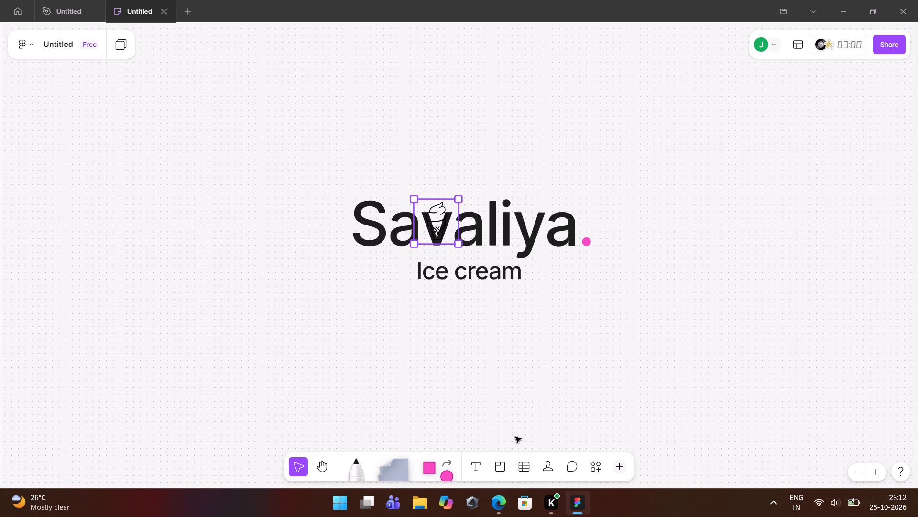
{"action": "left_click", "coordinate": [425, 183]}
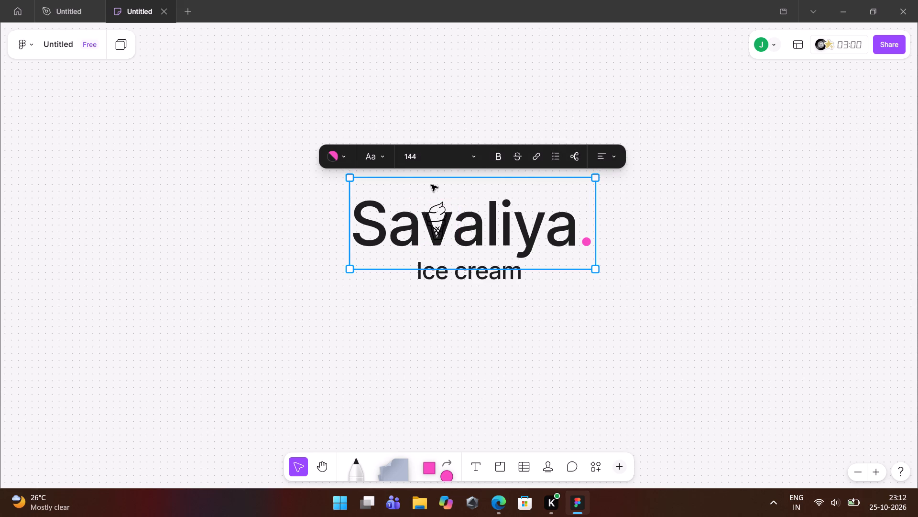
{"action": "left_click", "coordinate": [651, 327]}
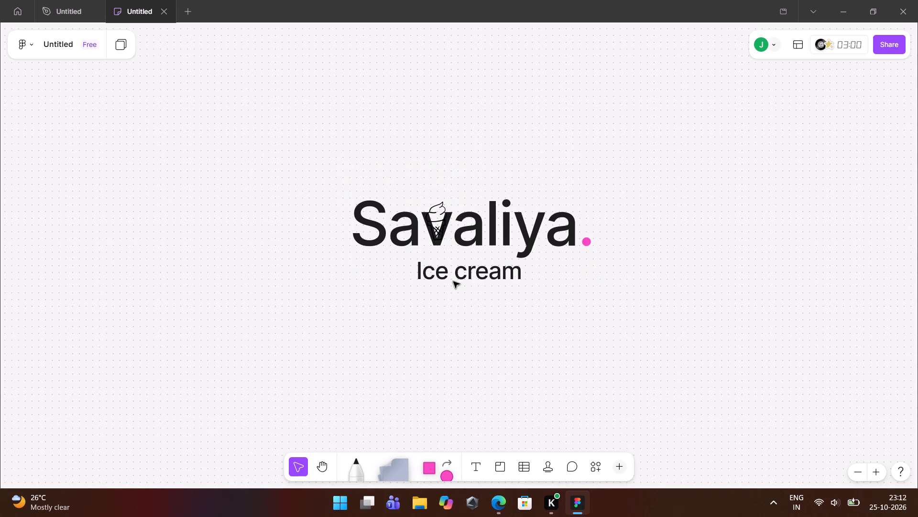
Nudge the "Ice cream" tagline up and left until it sits directly beneath the "Savaliya." letters, clear of the tail of the "y".
{"action": "left_click", "coordinate": [453, 281]}
{"action": "key", "text": "Up"}
{"action": "key", "text": "Up"}
{"action": "key", "text": "Up"}
{"action": "key", "text": "Up"}
{"action": "key", "text": "Up"}
{"action": "key", "text": "Up"}
{"action": "key", "text": "Up"}
{"action": "key", "text": "Up"}
{"action": "key", "text": "Up"}
{"action": "key", "text": "Up"}
{"action": "key", "text": "Up"}
{"action": "key", "text": "Up"}
{"action": "key", "text": "Up"}
{"action": "key", "text": "Up"}
{"action": "key", "text": "Up"}
{"action": "key", "text": "Up"}
{"action": "key", "text": "Up"}
{"action": "key", "text": "Up"}
{"action": "key", "text": "Up"}
{"action": "key", "text": "Up"}
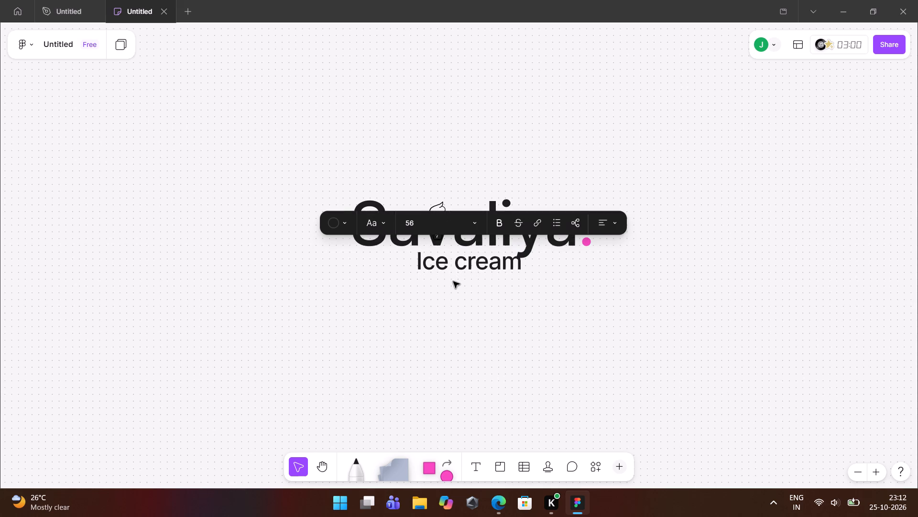
{"action": "key", "text": "Left"}
{"action": "key", "text": "Left"}
{"action": "key", "text": "Left"}
{"action": "key", "text": "Left"}
{"action": "key", "text": "Left"}
{"action": "key", "text": "Left"}
{"action": "key", "text": "Left"}
{"action": "key", "text": "Left"}
{"action": "key", "text": "Left"}
{"action": "key", "text": "Left"}
{"action": "key", "text": "Left"}
{"action": "key", "text": "Left"}
{"action": "key", "text": "Left"}
{"action": "key", "text": "Left"}
{"action": "key", "text": "Left"}
{"action": "key", "text": "Left"}
{"action": "key", "text": "Left"}
{"action": "key", "text": "Left"}
{"action": "key", "text": "Left"}
{"action": "key", "text": "Left"}
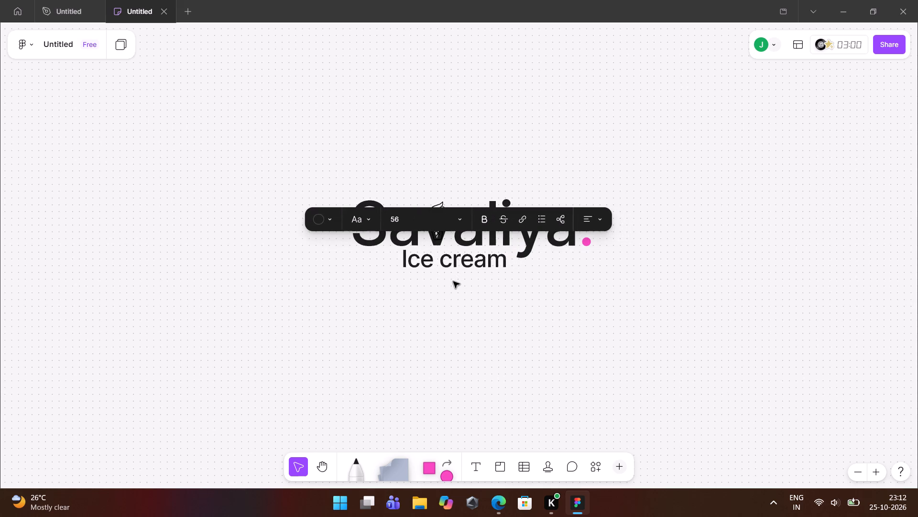
{"action": "key", "text": "Up"}
{"action": "key", "text": "Up"}
{"action": "key", "text": "Up"}
{"action": "key", "text": "Up"}
{"action": "key", "text": "Up"}
{"action": "key", "text": "Up"}
{"action": "key", "text": "Up"}
{"action": "key", "text": "Right"}
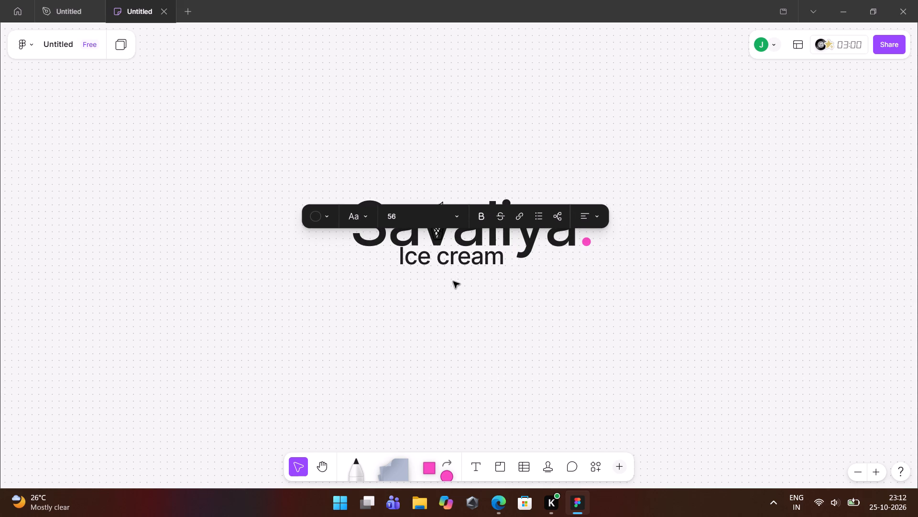
{"action": "key", "text": "Up"}
{"action": "left_click", "coordinate": [552, 293]}
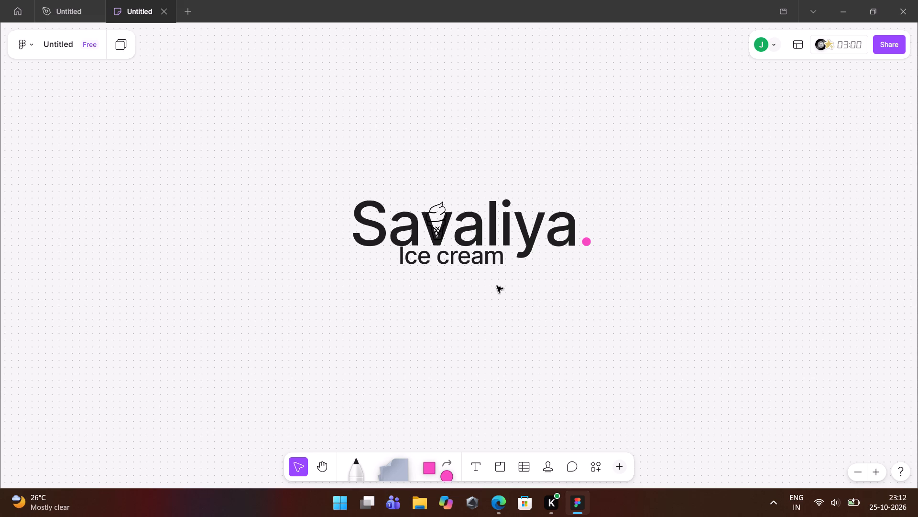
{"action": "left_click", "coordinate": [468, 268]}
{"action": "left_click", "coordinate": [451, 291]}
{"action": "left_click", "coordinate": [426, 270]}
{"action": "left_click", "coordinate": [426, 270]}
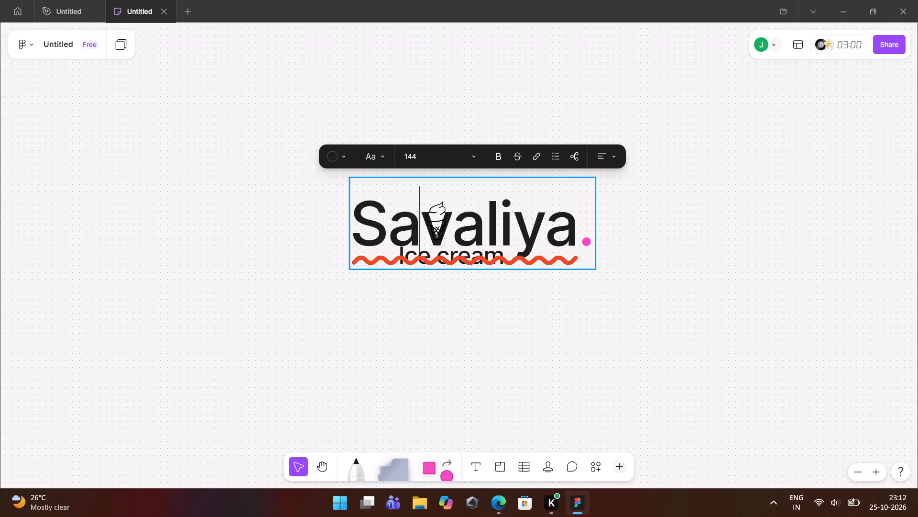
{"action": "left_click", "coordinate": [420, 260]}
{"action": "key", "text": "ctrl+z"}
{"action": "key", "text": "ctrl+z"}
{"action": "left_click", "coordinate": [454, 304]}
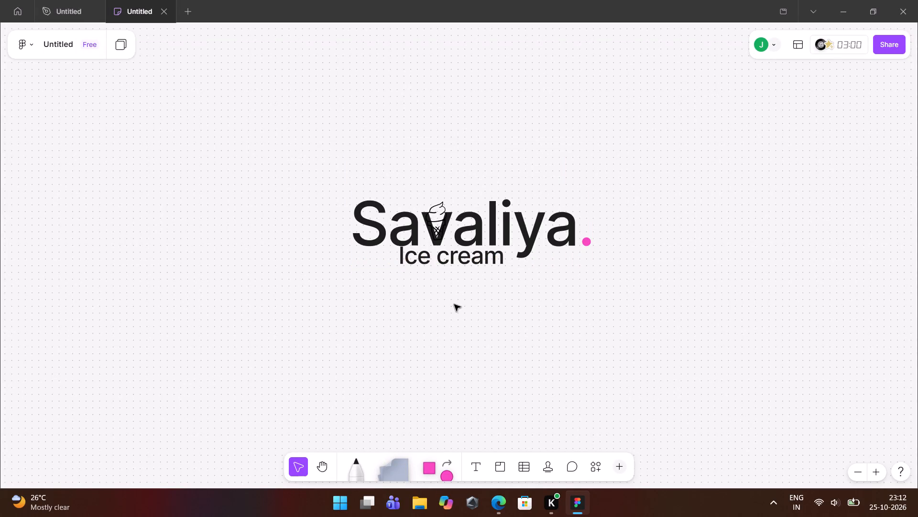
Shift the "Ice cream" tagline slightly down and further left, leaving a small gap below "Savaliya." and more space before the tail of the "y".
{"action": "key", "text": "ctrl+z"}
{"action": "key", "text": "ctrl+z"}
{"action": "key", "text": "ctrl+z"}
{"action": "key", "text": "ctrl+z"}
{"action": "key", "text": "ctrl+z"}
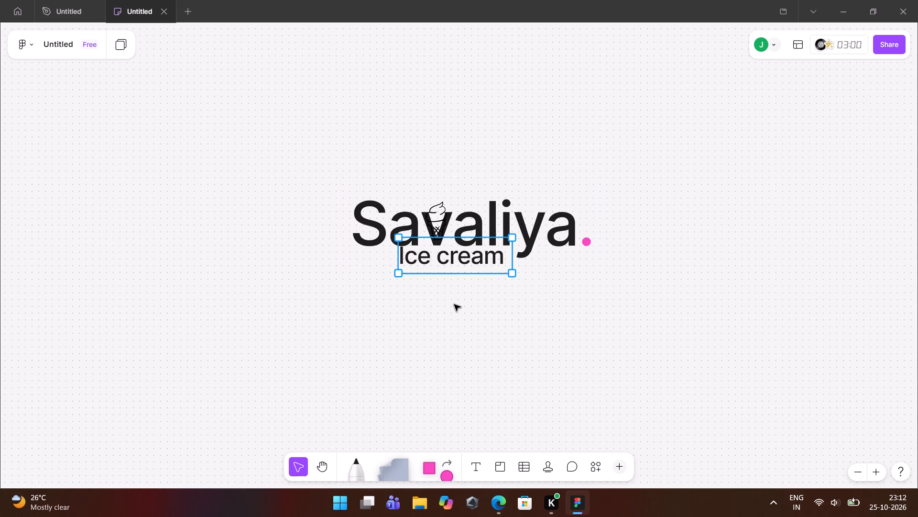
{"action": "key", "text": "ctrl+z"}
{"action": "key", "text": "Down"}
{"action": "key", "text": "Down"}
{"action": "key", "text": "Down"}
{"action": "key", "text": "Down"}
{"action": "key", "text": "Down"}
{"action": "key", "text": "Down"}
{"action": "key", "text": "Down"}
{"action": "key", "text": "Down"}
{"action": "key", "text": "Down"}
{"action": "key", "text": "Down"}
{"action": "key", "text": "Down"}
{"action": "key", "text": "Down"}
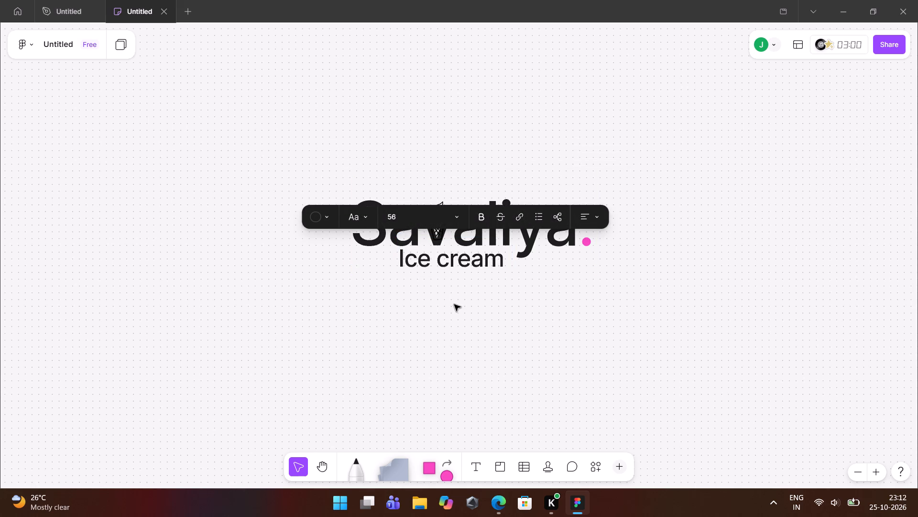
{"action": "key", "text": "Left"}
{"action": "key", "text": "Left"}
{"action": "key", "text": "Left"}
{"action": "key", "text": "Left"}
{"action": "key", "text": "Left"}
{"action": "key", "text": "Left"}
{"action": "key", "text": "Left"}
{"action": "key", "text": "Left"}
{"action": "key", "text": "Left"}
{"action": "key", "text": "Left"}
{"action": "key", "text": "Left"}
{"action": "key", "text": "Left"}
{"action": "key", "text": "Left"}
{"action": "key", "text": "Left"}
{"action": "key", "text": "Left"}
{"action": "key", "text": "Left"}
{"action": "key", "text": "Left"}
{"action": "key", "text": "Left"}
{"action": "key", "text": "Left"}
{"action": "key", "text": "Left"}
{"action": "key", "text": "Up"}
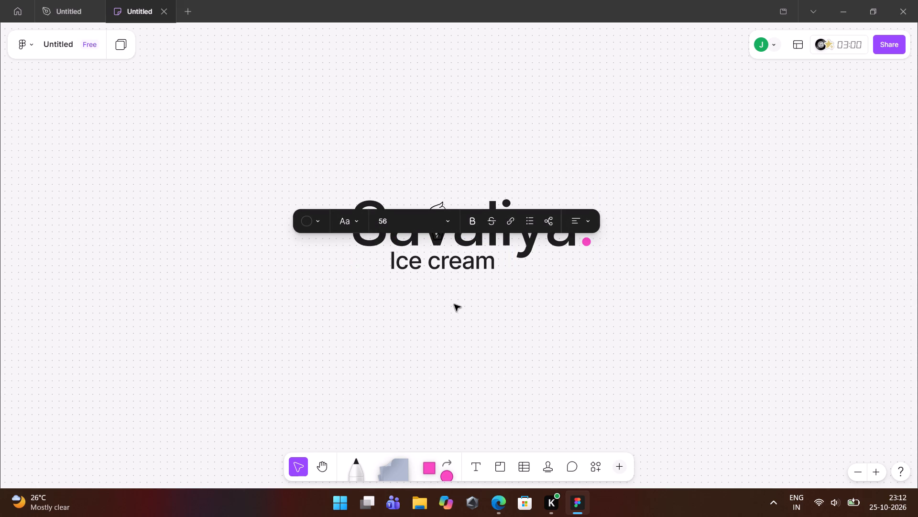
{"action": "key", "text": "Left"}
{"action": "key", "text": "Up"}
{"action": "key", "text": "Left"}
{"action": "key", "text": "Up"}
{"action": "key", "text": "Right"}
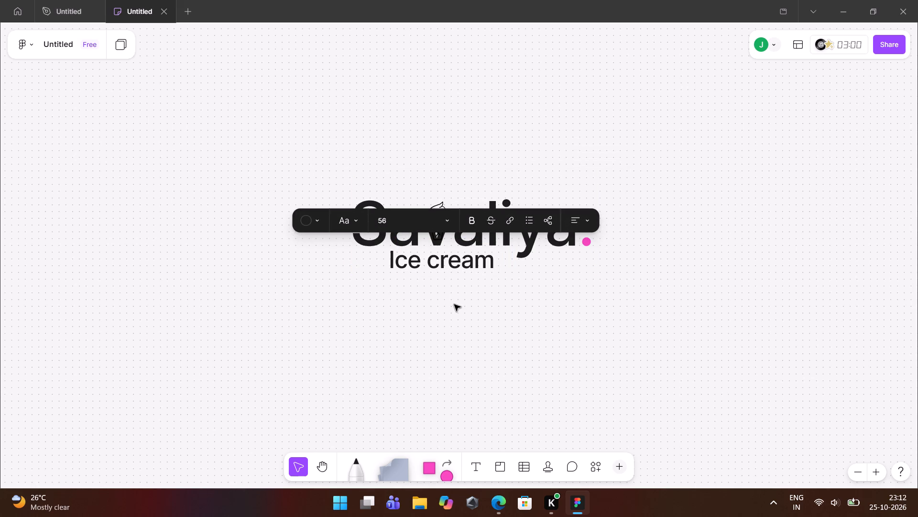
Nudge the "Ice cream" tagline one small increment up and two to the right beneath "Savaliya.", and deselect it.
{"action": "key", "text": "Up"}
{"action": "key", "text": "Right"}
{"action": "key", "text": "Right"}
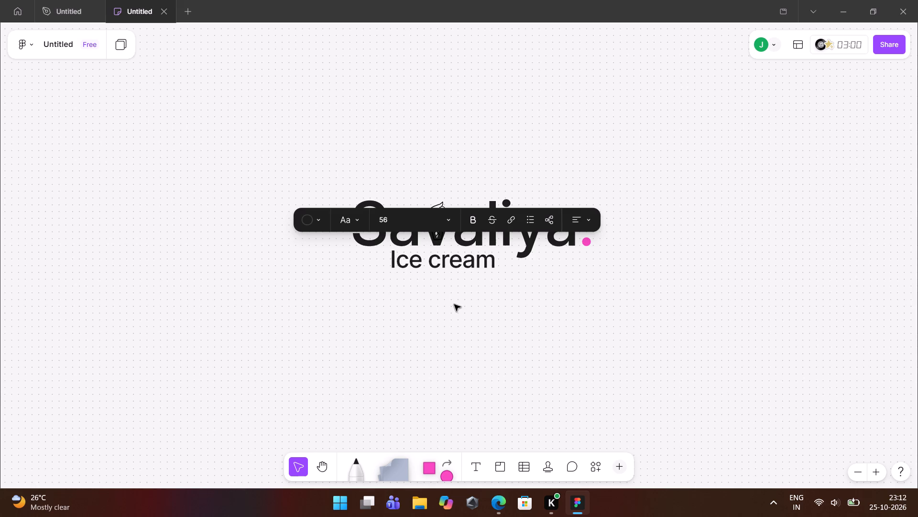
{"action": "left_click", "coordinate": [546, 322]}
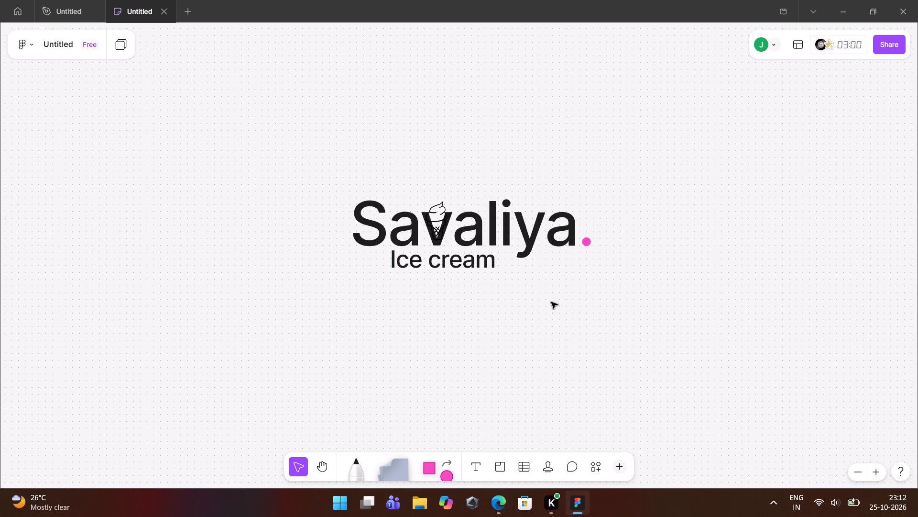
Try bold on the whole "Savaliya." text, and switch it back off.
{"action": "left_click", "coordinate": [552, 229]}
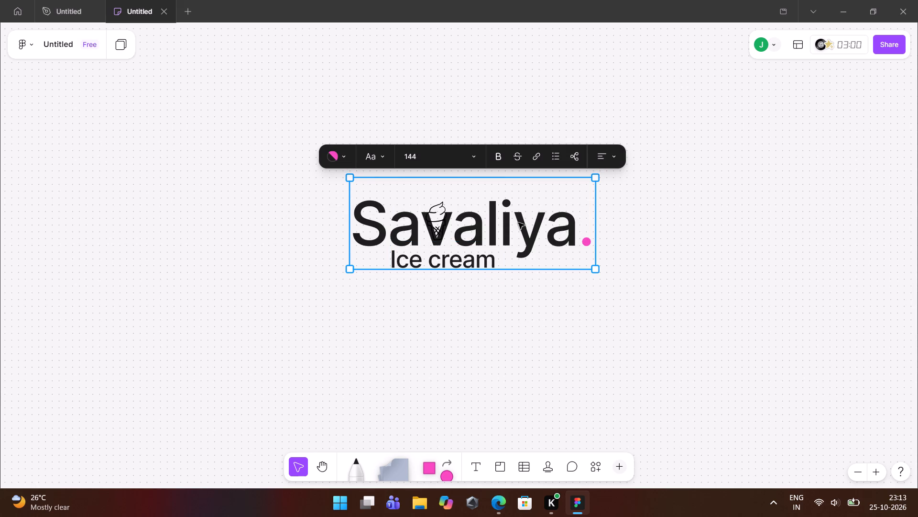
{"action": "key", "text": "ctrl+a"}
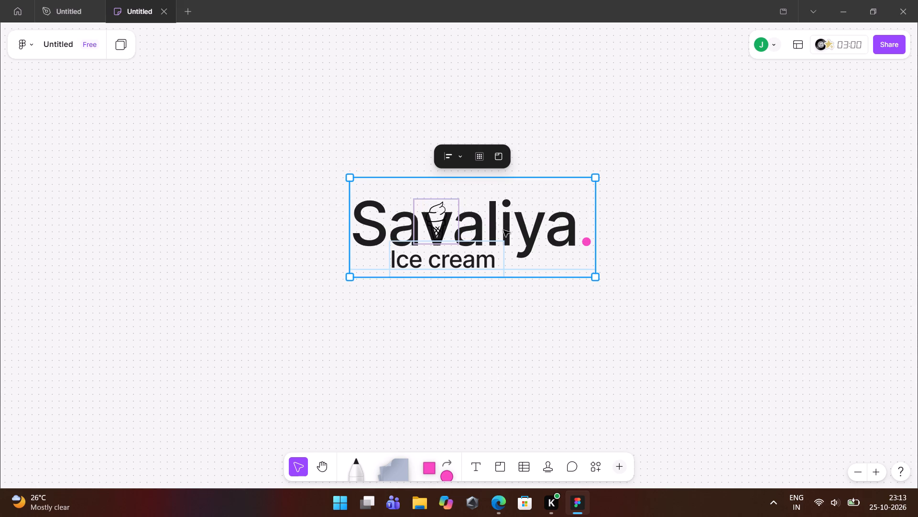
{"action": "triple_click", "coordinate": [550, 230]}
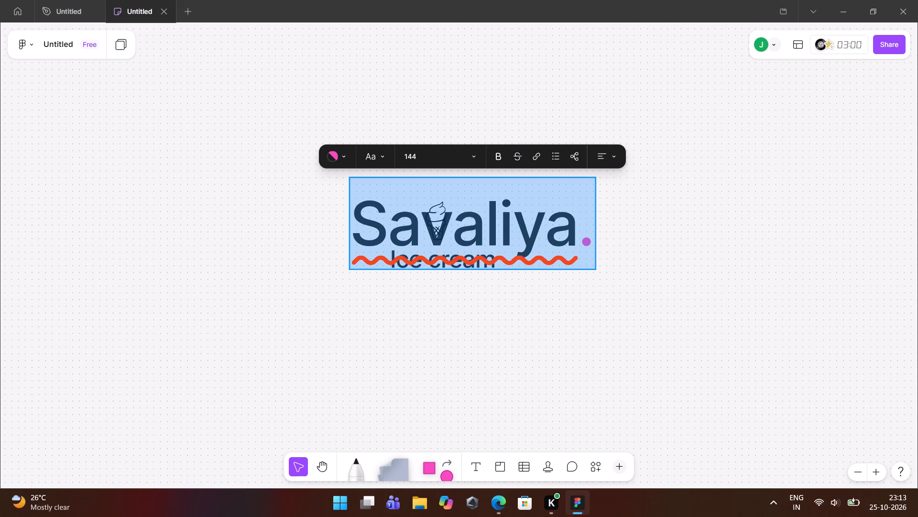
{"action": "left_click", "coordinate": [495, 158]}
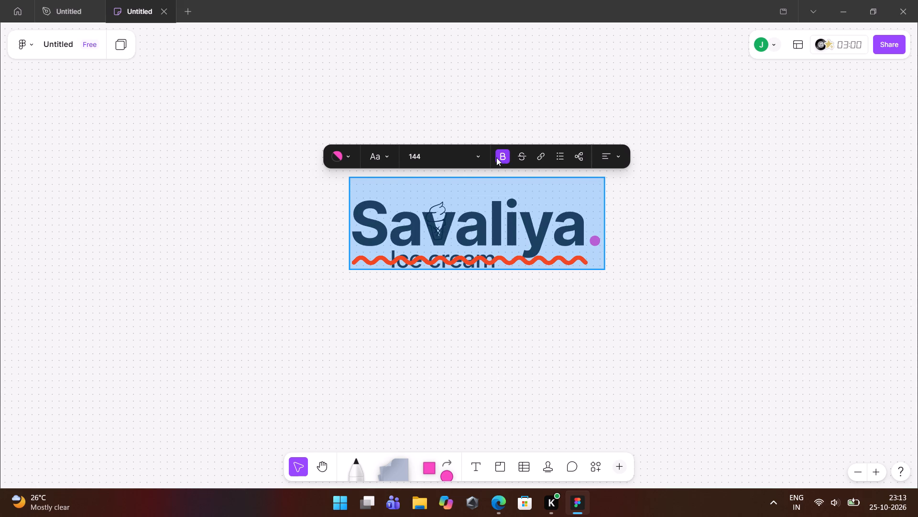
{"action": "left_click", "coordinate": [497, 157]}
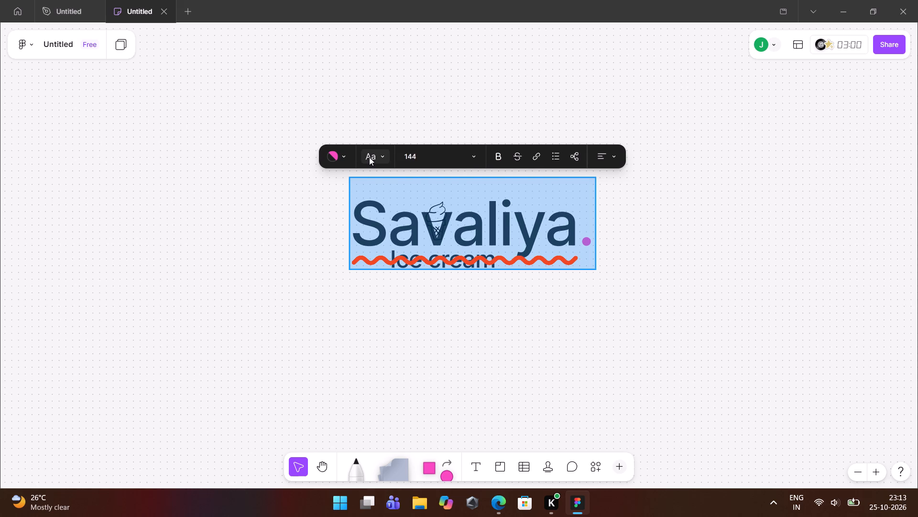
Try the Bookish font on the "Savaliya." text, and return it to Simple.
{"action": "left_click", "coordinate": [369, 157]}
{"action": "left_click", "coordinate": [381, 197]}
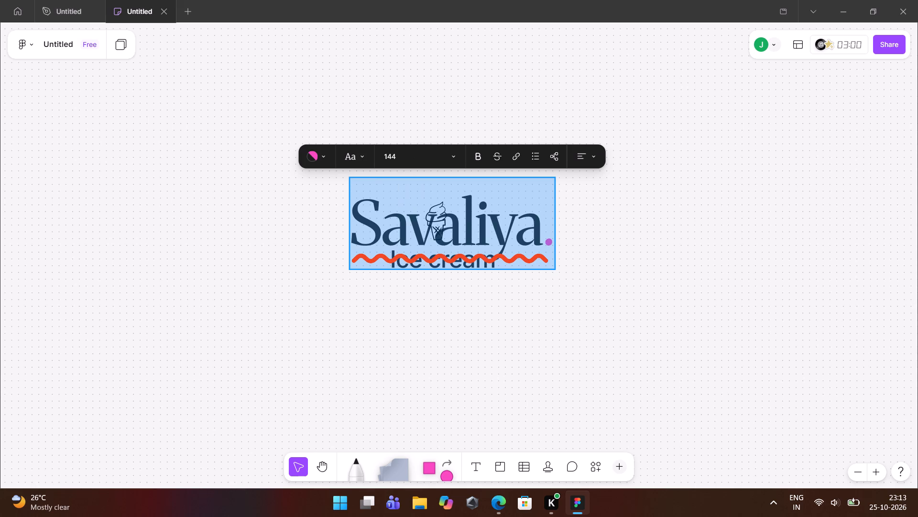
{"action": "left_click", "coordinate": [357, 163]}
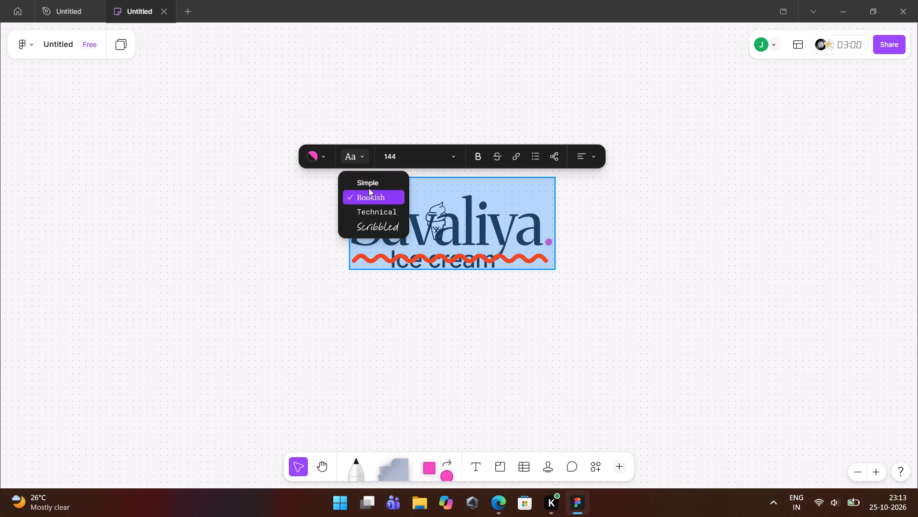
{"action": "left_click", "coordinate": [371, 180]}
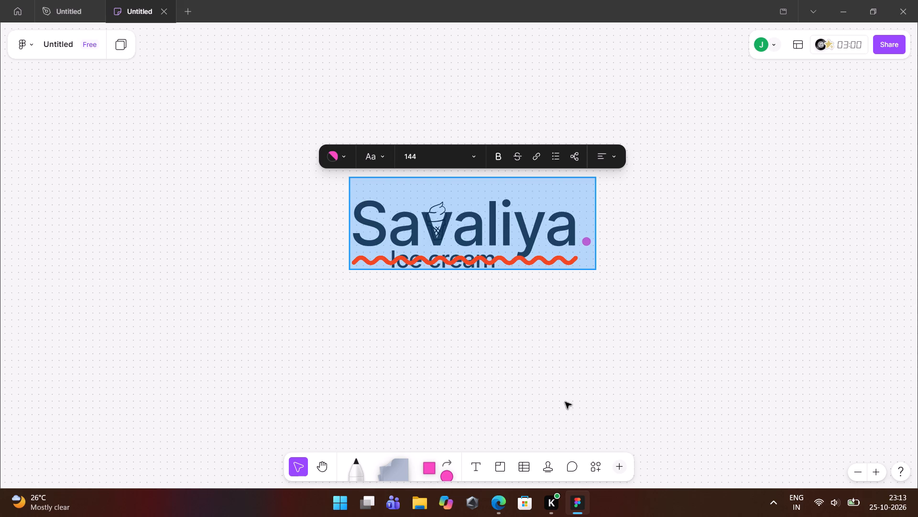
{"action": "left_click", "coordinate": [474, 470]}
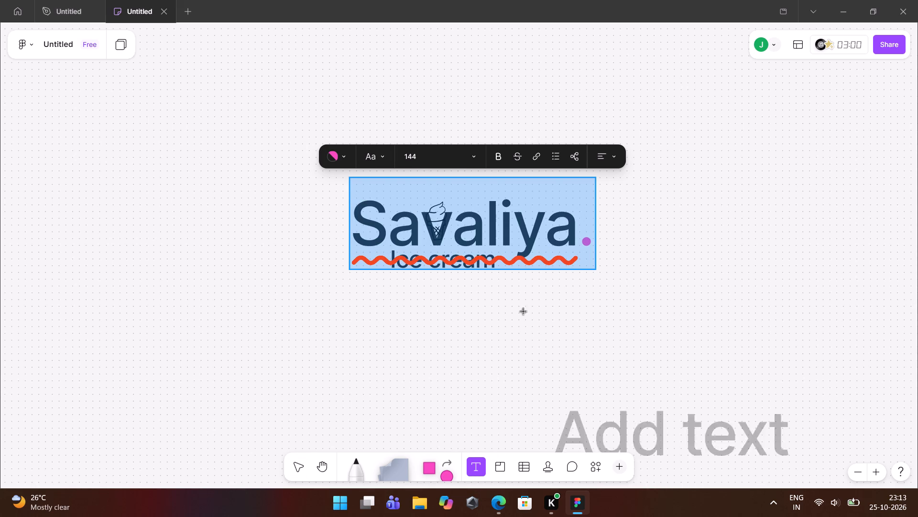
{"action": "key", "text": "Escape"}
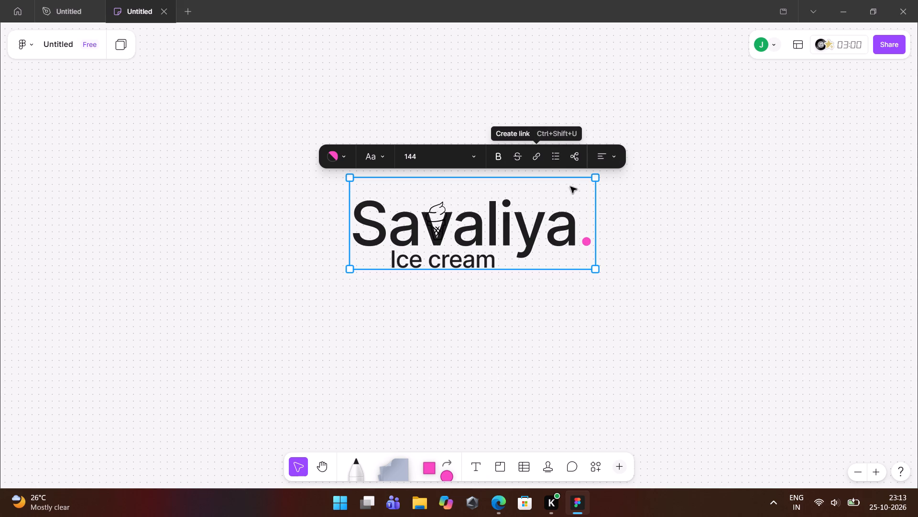
Search the resource library for "fonts" and show the matching plugins.
{"action": "left_click", "coordinate": [624, 467]}
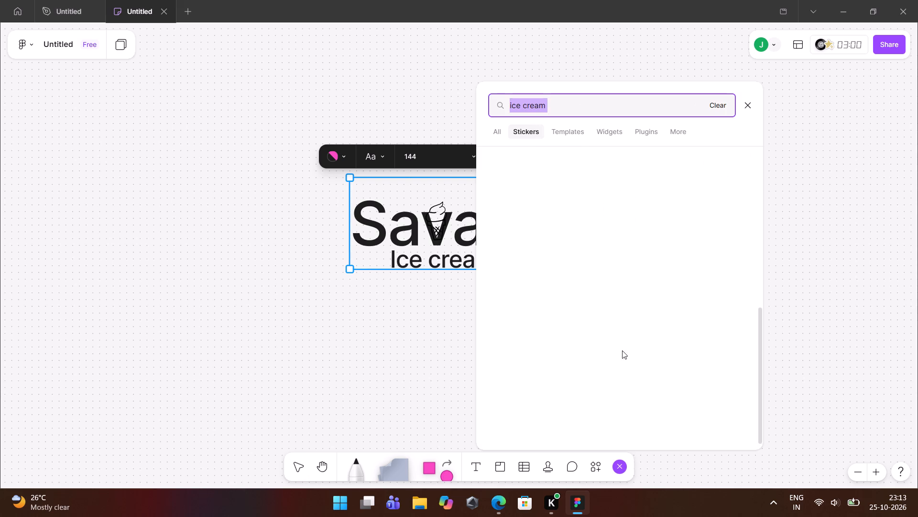
{"action": "key", "text": "BackSpace"}
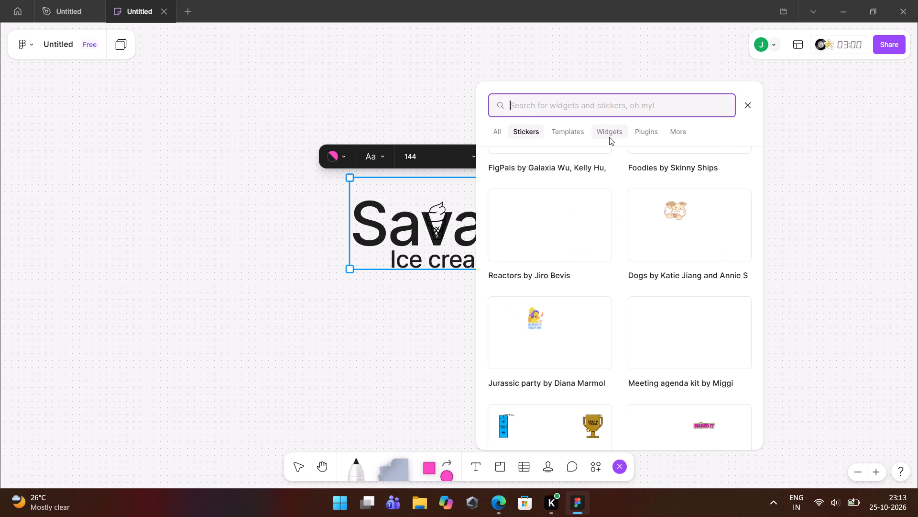
{"action": "type", "text": "fonts"}
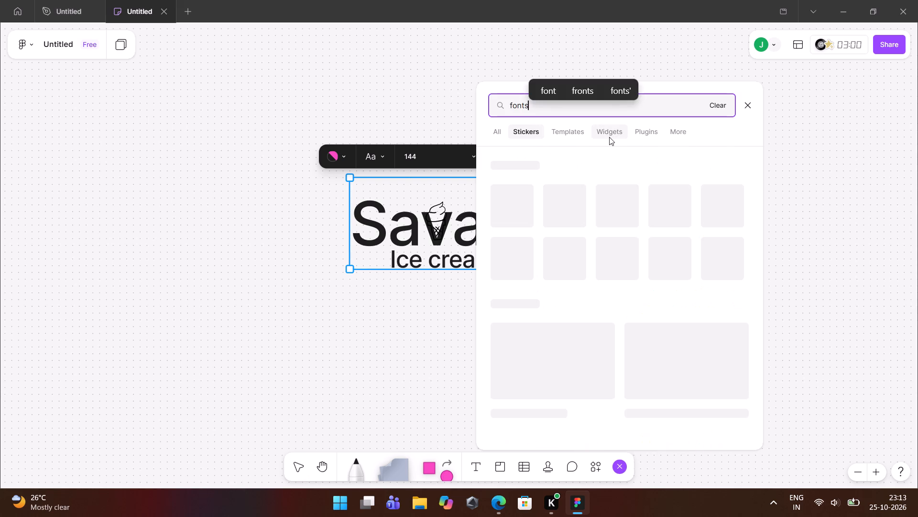
{"action": "left_click", "coordinate": [609, 137]}
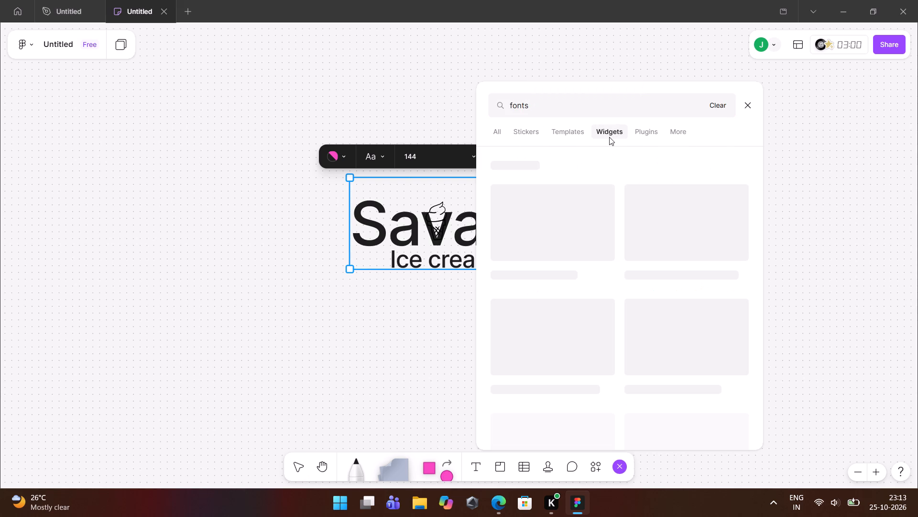
{"action": "left_click", "coordinate": [658, 131]}
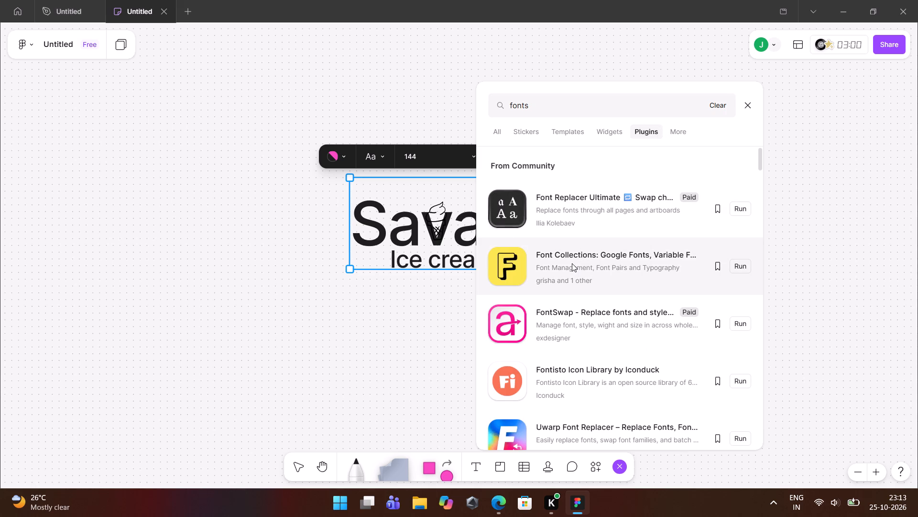
Look through the community font plugins for one suited to changing the logo's typeface.
{"action": "scroll", "coordinate": [572, 260], "scroll_direction": "down", "scroll_amount": 4}
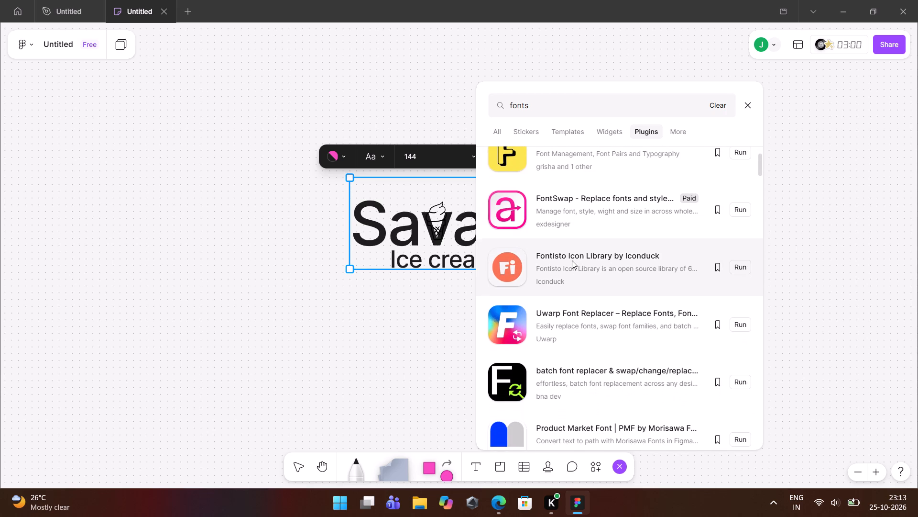
{"action": "scroll", "coordinate": [572, 260], "scroll_direction": "down", "scroll_amount": 6}
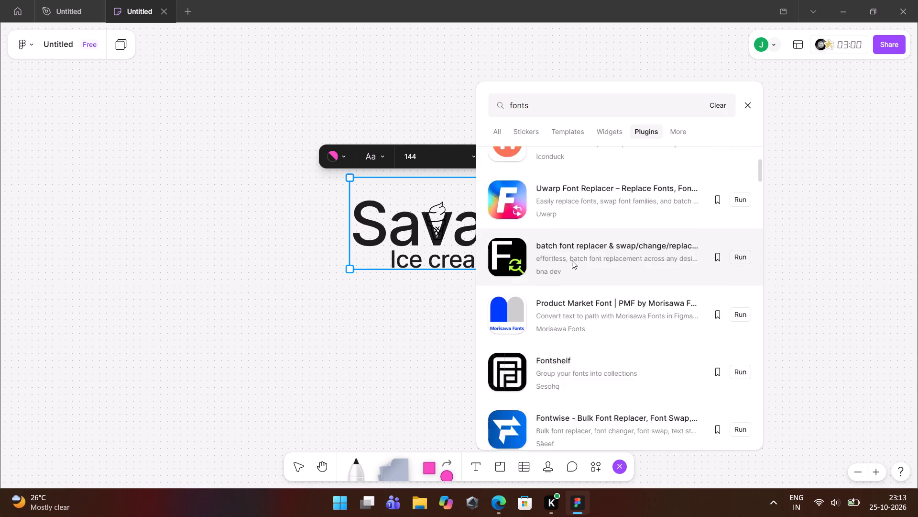
{"action": "scroll", "coordinate": [572, 260], "scroll_direction": "down", "scroll_amount": 2}
{"action": "scroll", "coordinate": [572, 260], "scroll_direction": "up", "scroll_amount": 2}
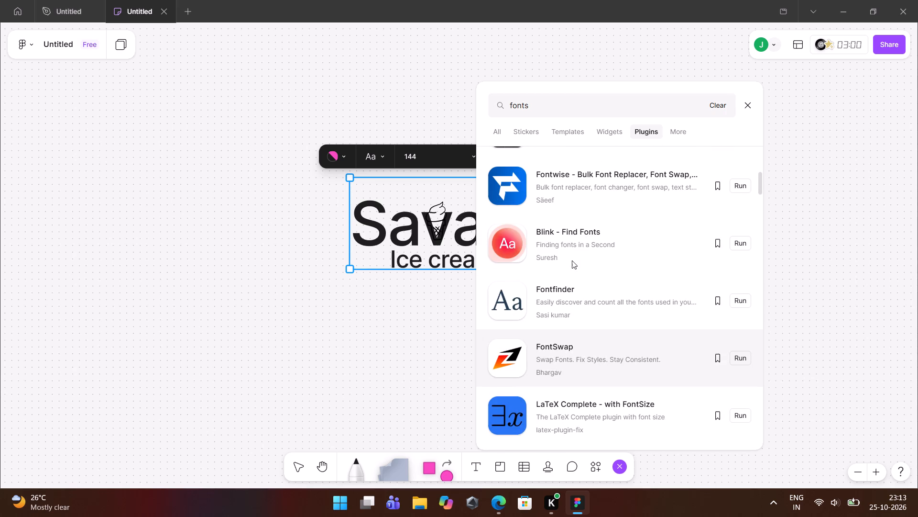
{"action": "scroll", "coordinate": [572, 260], "scroll_direction": "down", "scroll_amount": 2}
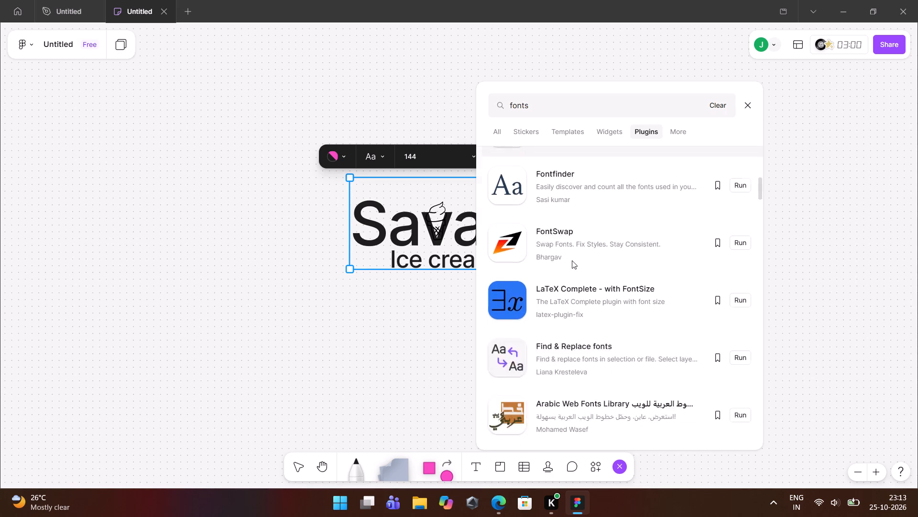
{"action": "scroll", "coordinate": [572, 260], "scroll_direction": "down", "scroll_amount": 8}
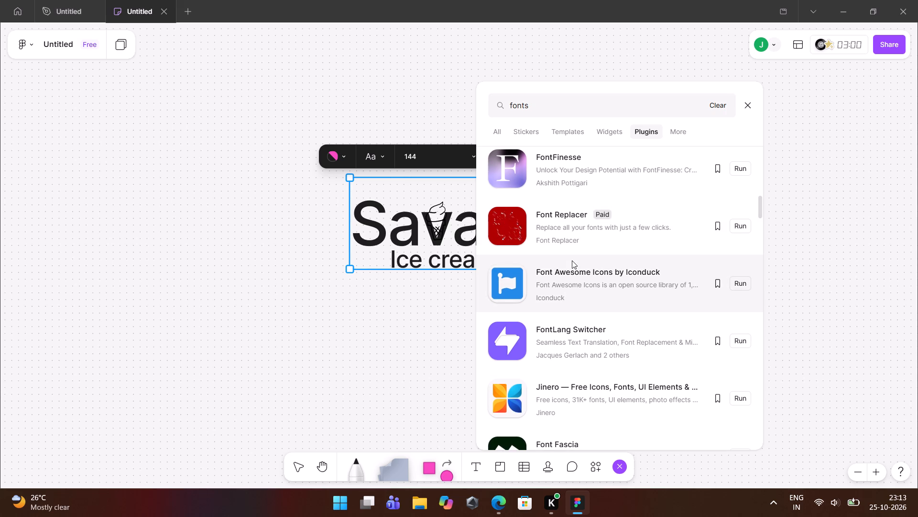
{"action": "scroll", "coordinate": [623, 294], "scroll_direction": "down", "scroll_amount": 8}
{"action": "scroll", "coordinate": [623, 294], "scroll_direction": "up", "scroll_amount": 6}
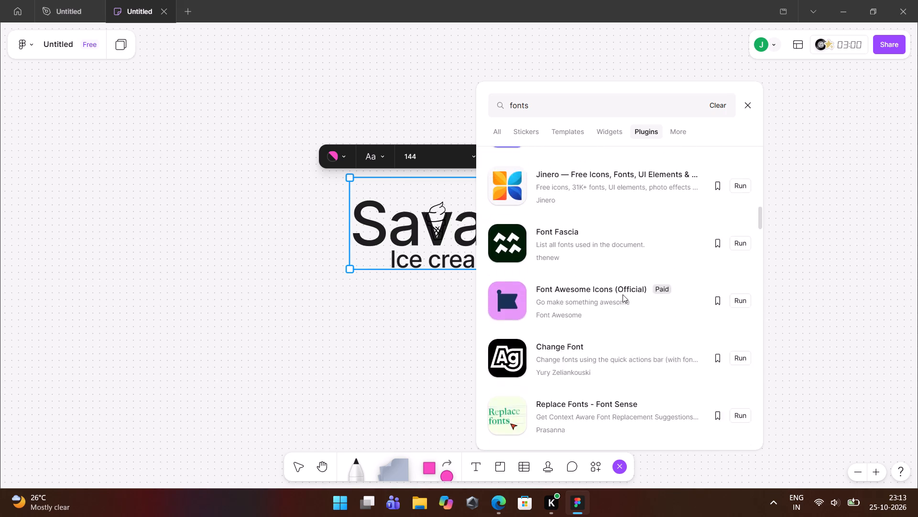
{"action": "scroll", "coordinate": [623, 294], "scroll_direction": "down", "scroll_amount": 8}
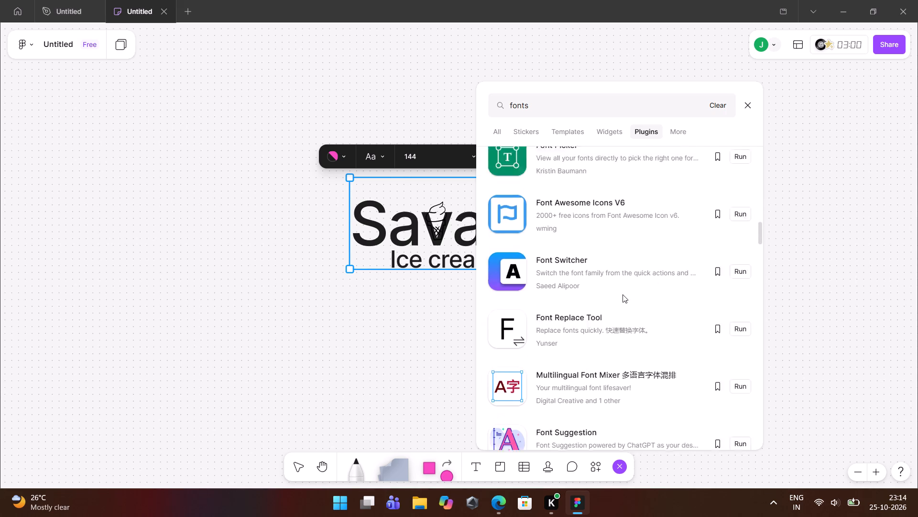
Read the feature description of the Font Collections community plugin, and close the resource library.
{"action": "scroll", "coordinate": [623, 294], "scroll_direction": "up", "scroll_amount": 2}
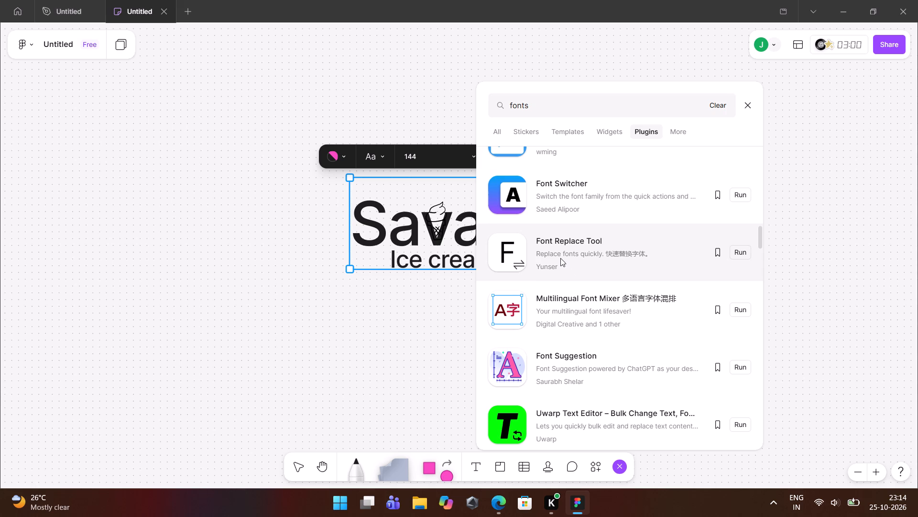
{"action": "scroll", "coordinate": [560, 258], "scroll_direction": "up", "scroll_amount": 8}
{"action": "scroll", "coordinate": [560, 258], "scroll_direction": "up", "scroll_amount": 13}
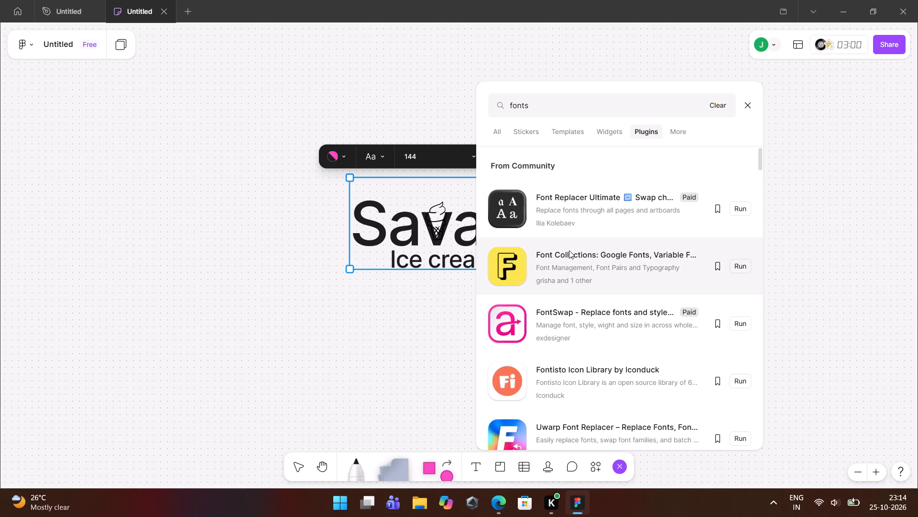
{"action": "left_click", "coordinate": [568, 254]}
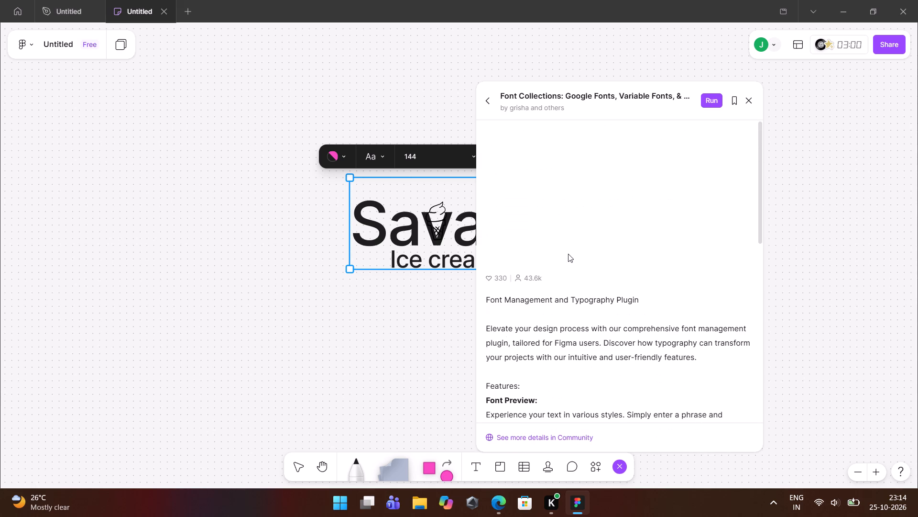
{"action": "scroll", "coordinate": [600, 237], "scroll_direction": "down", "scroll_amount": 9}
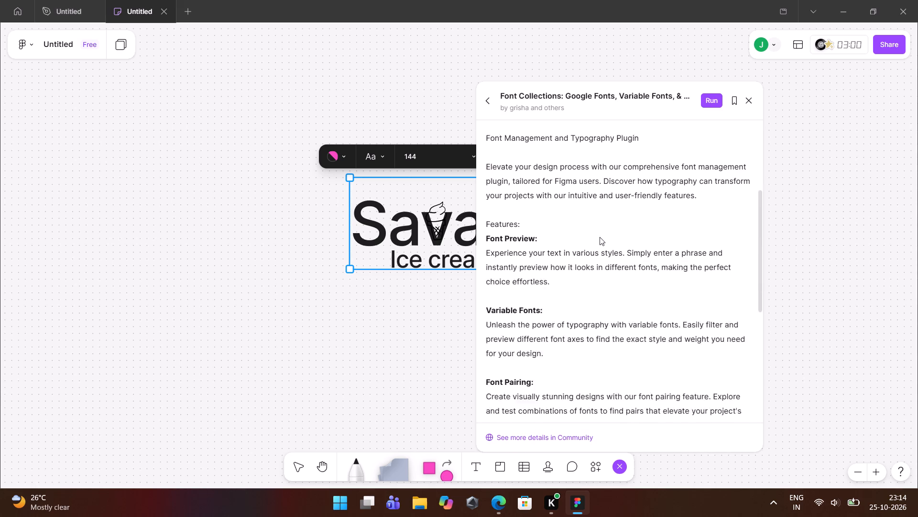
{"action": "scroll", "coordinate": [600, 237], "scroll_direction": "down", "scroll_amount": 7}
{"action": "left_click", "coordinate": [414, 35]}
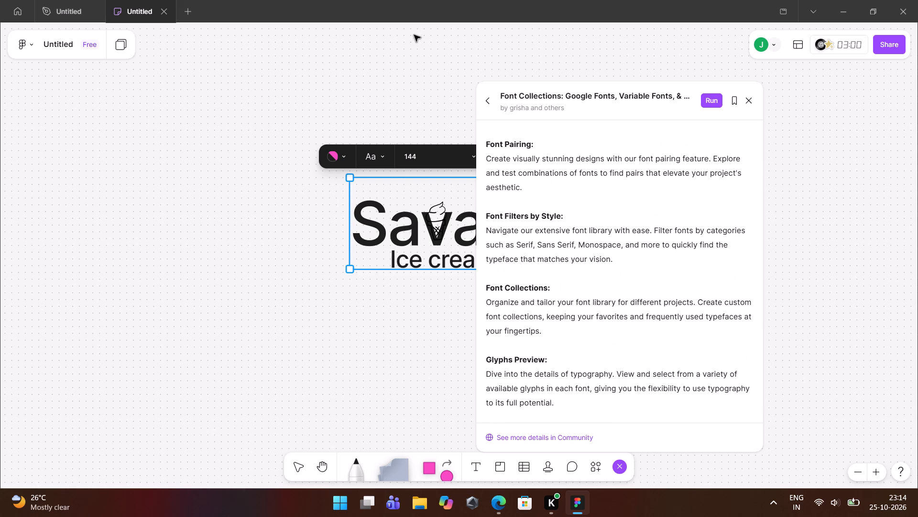
Switch to Microsoft Edge with the Savaliya Ice Cream Instagram profile.
{"action": "key", "text": "alt+Tab"}
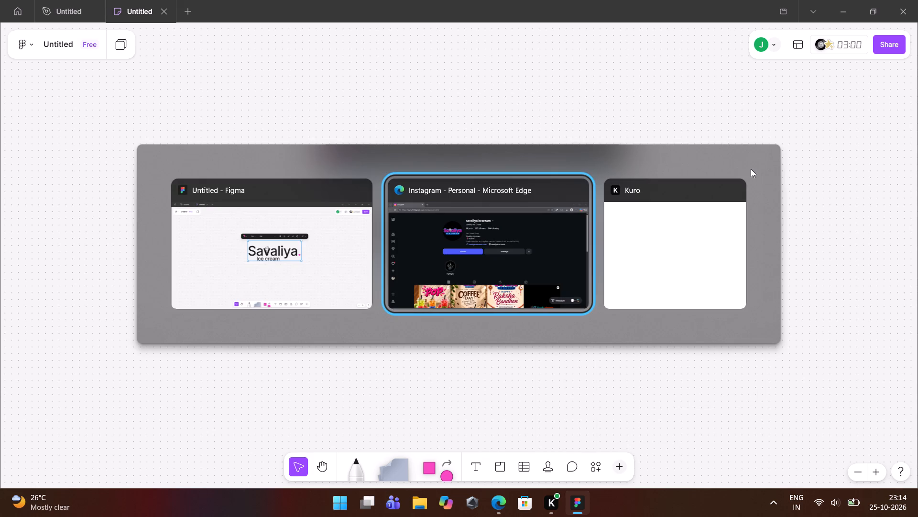
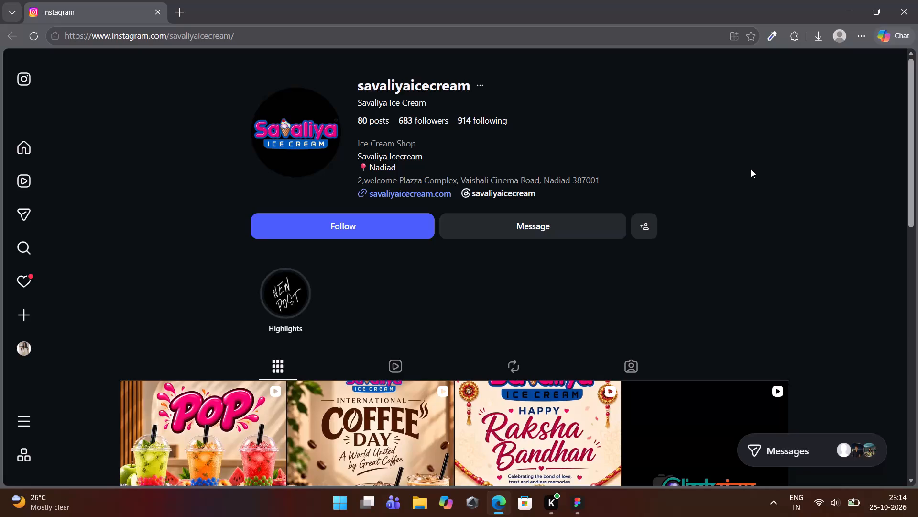
Open the Awwwards website in a new browser tab and close the Instagram tab.
{"action": "key", "text": "ctrl+t"}
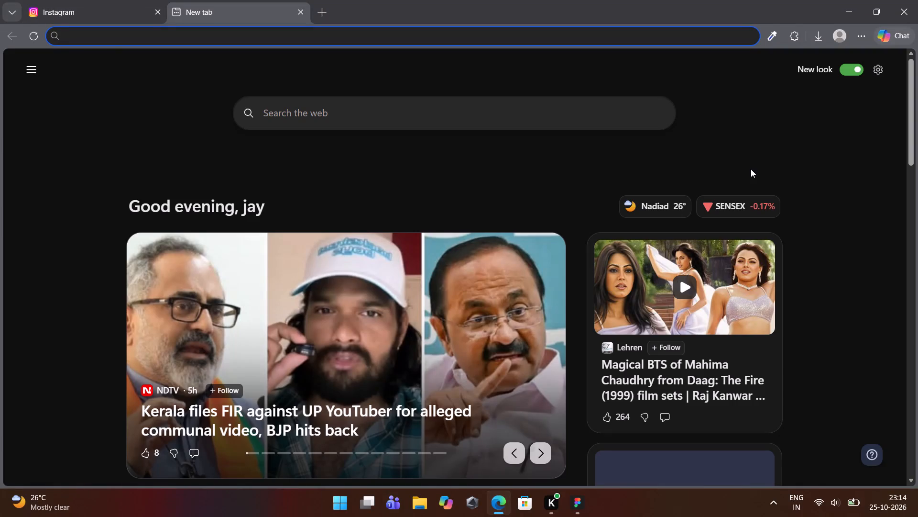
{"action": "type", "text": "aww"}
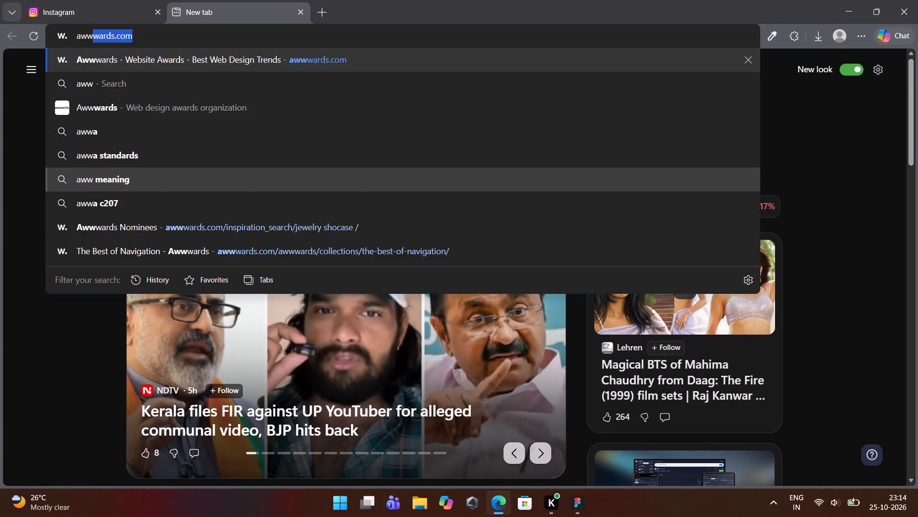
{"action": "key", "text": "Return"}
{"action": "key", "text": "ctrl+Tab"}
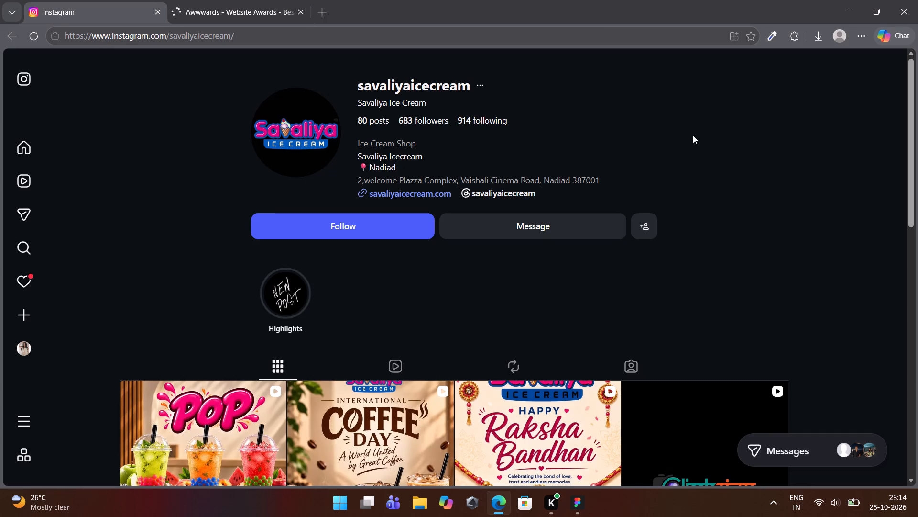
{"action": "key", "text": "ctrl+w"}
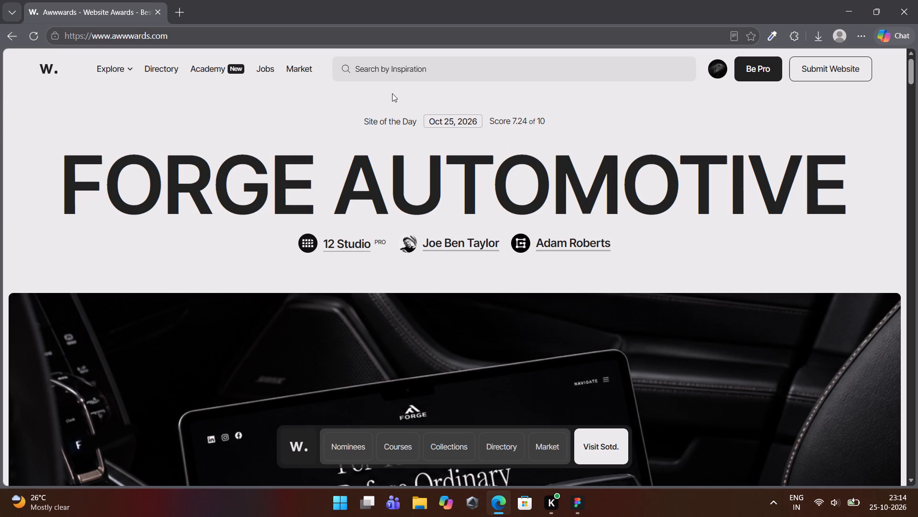
Look through the Awwwards home page for font resources and open the article "100 Best Free Fonts for Designers in 2025".
{"action": "scroll", "coordinate": [421, 263], "scroll_direction": "down", "scroll_amount": 20}
{"action": "scroll", "coordinate": [421, 263], "scroll_direction": "down", "scroll_amount": 19}
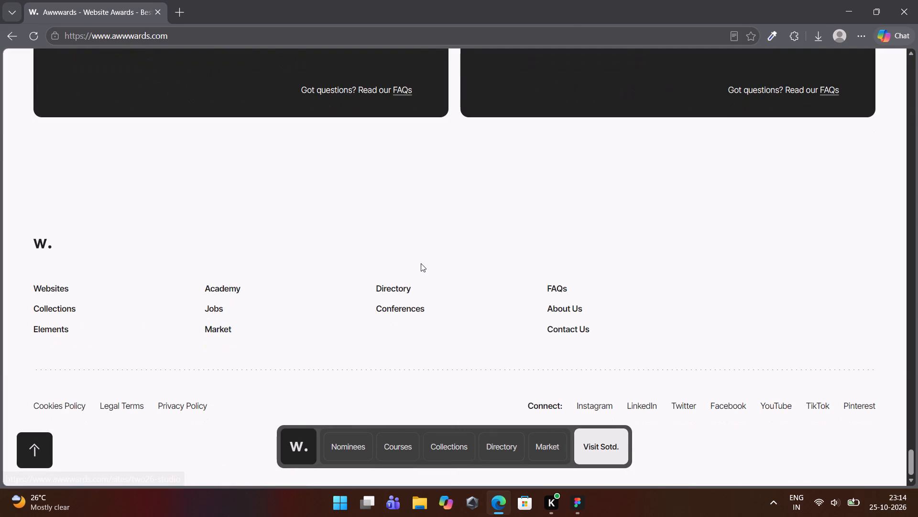
{"action": "scroll", "coordinate": [421, 263], "scroll_direction": "up", "scroll_amount": 5}
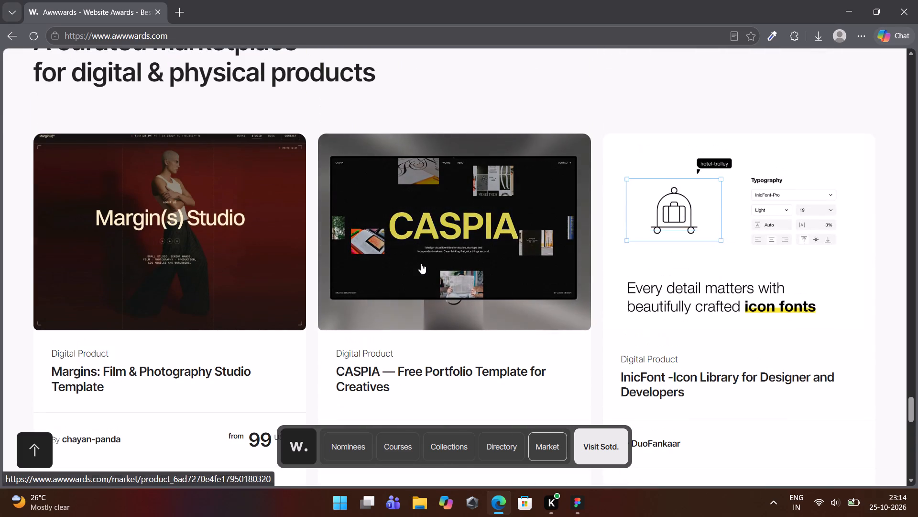
{"action": "scroll", "coordinate": [421, 263], "scroll_direction": "up", "scroll_amount": 7}
{"action": "scroll", "coordinate": [421, 263], "scroll_direction": "down", "scroll_amount": 8}
{"action": "scroll", "coordinate": [421, 263], "scroll_direction": "up", "scroll_amount": 1}
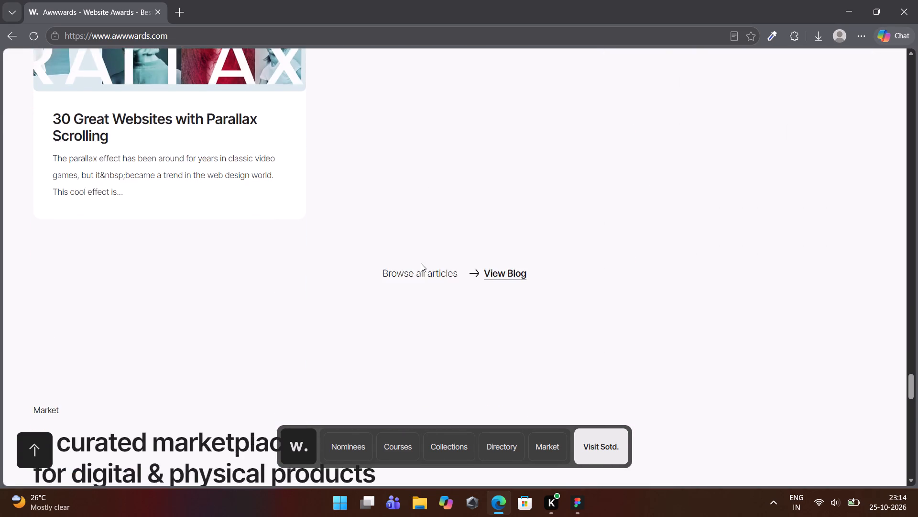
{"action": "scroll", "coordinate": [421, 263], "scroll_direction": "up", "scroll_amount": 1}
{"action": "scroll", "coordinate": [429, 181], "scroll_direction": "up", "scroll_amount": 3}
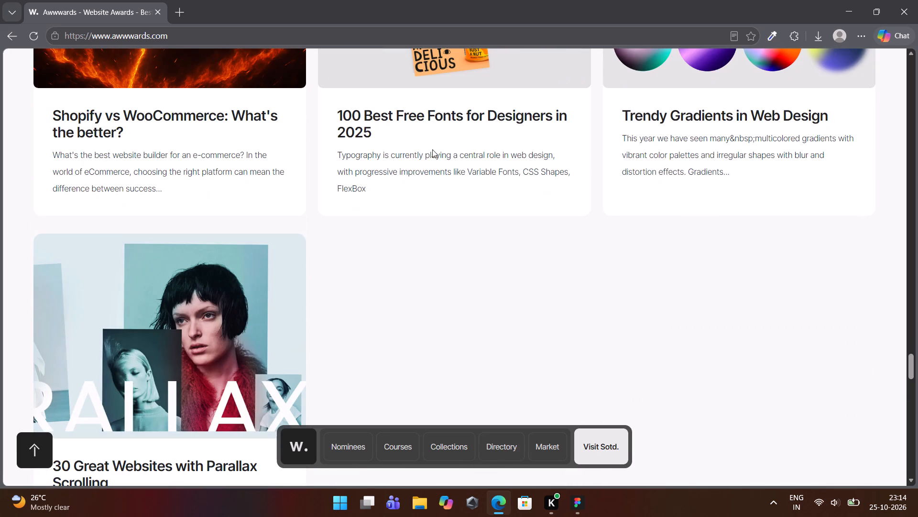
{"action": "left_click", "coordinate": [442, 92]}
{"action": "left_click", "coordinate": [440, 114]}
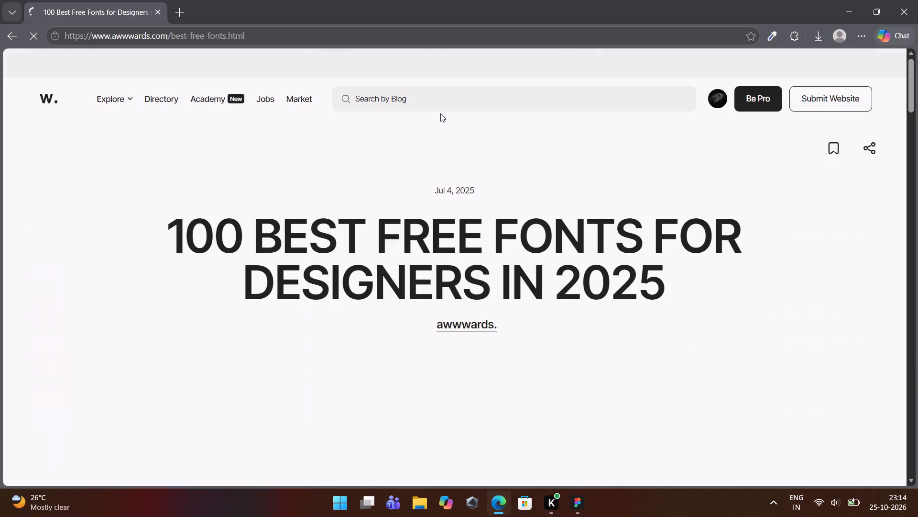
Look through the Awwwards list of 100 best free fonts for a typeface suited to the logo.
{"action": "scroll", "coordinate": [422, 221], "scroll_direction": "down", "scroll_amount": 14}
{"action": "scroll", "coordinate": [422, 221], "scroll_direction": "down", "scroll_amount": 7}
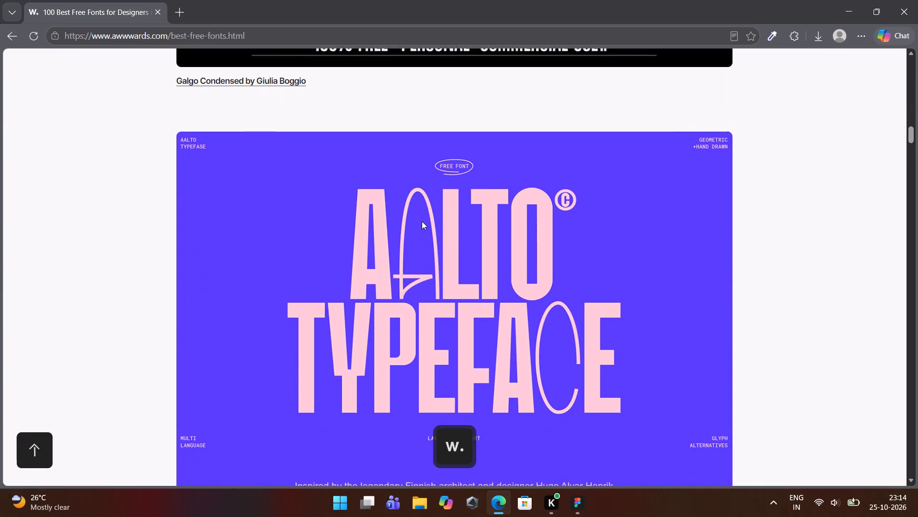
{"action": "scroll", "coordinate": [422, 221], "scroll_direction": "down", "scroll_amount": 10}
{"action": "scroll", "coordinate": [450, 150], "scroll_direction": "down", "scroll_amount": 1}
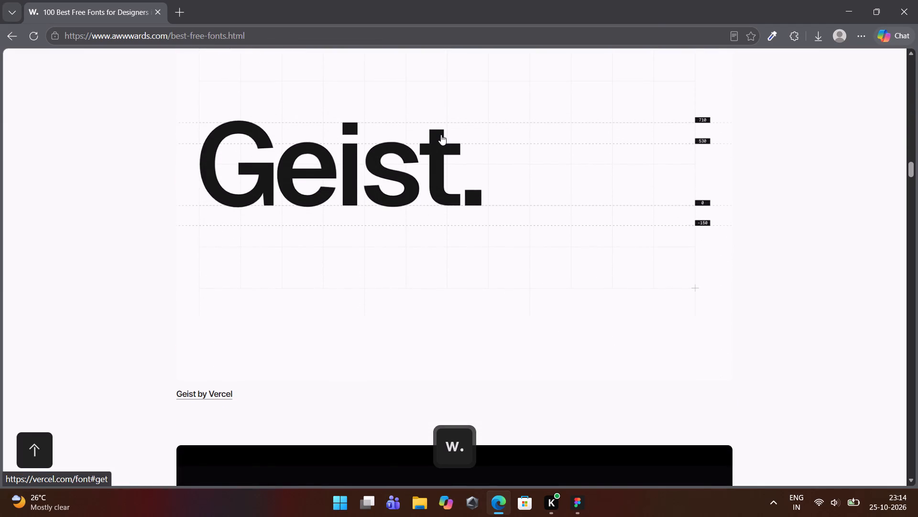
{"action": "scroll", "coordinate": [441, 135], "scroll_direction": "down", "scroll_amount": 18}
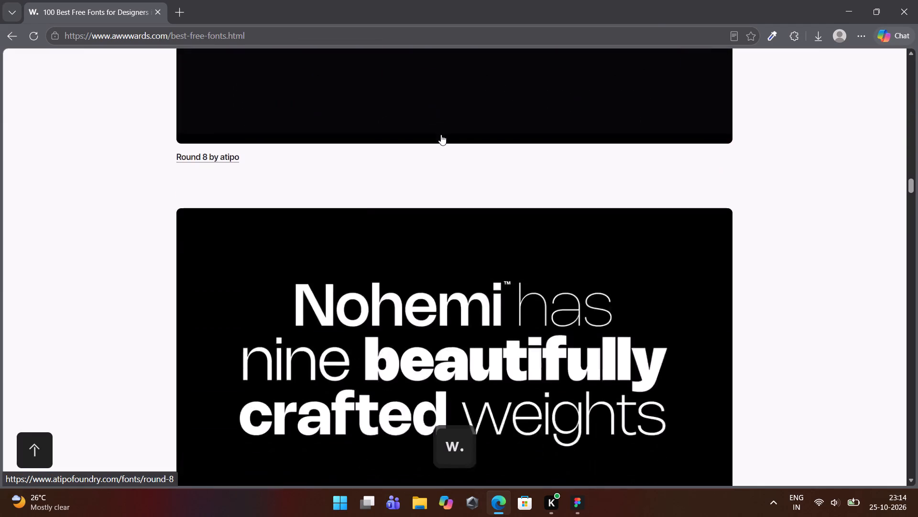
{"action": "scroll", "coordinate": [441, 135], "scroll_direction": "down", "scroll_amount": 11}
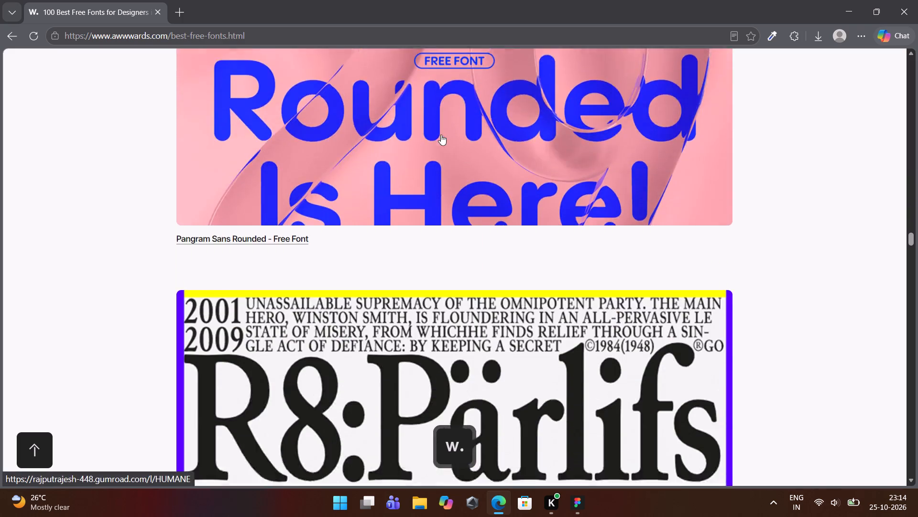
{"action": "scroll", "coordinate": [441, 135], "scroll_direction": "down", "scroll_amount": 10}
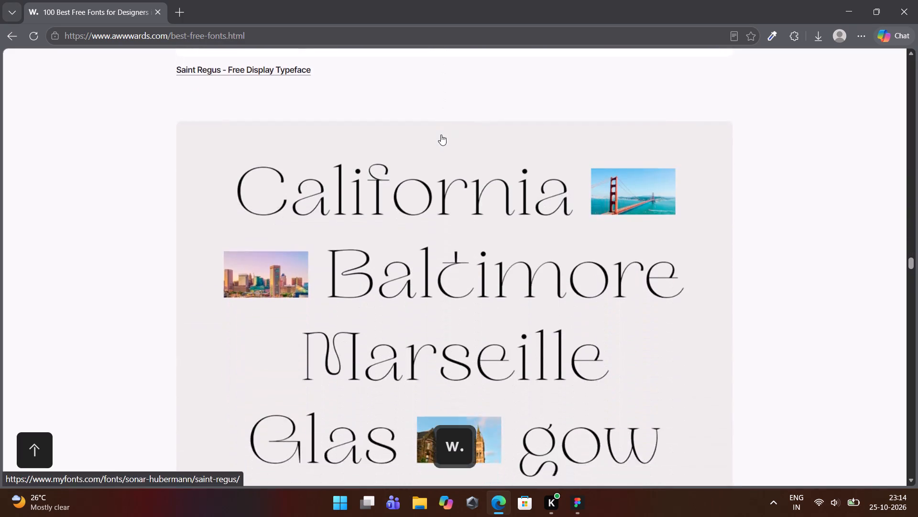
{"action": "scroll", "coordinate": [441, 135], "scroll_direction": "up", "scroll_amount": 11}
{"action": "scroll", "coordinate": [441, 135], "scroll_direction": "down", "scroll_amount": 4}
{"action": "scroll", "coordinate": [441, 135], "scroll_direction": "up", "scroll_amount": 1}
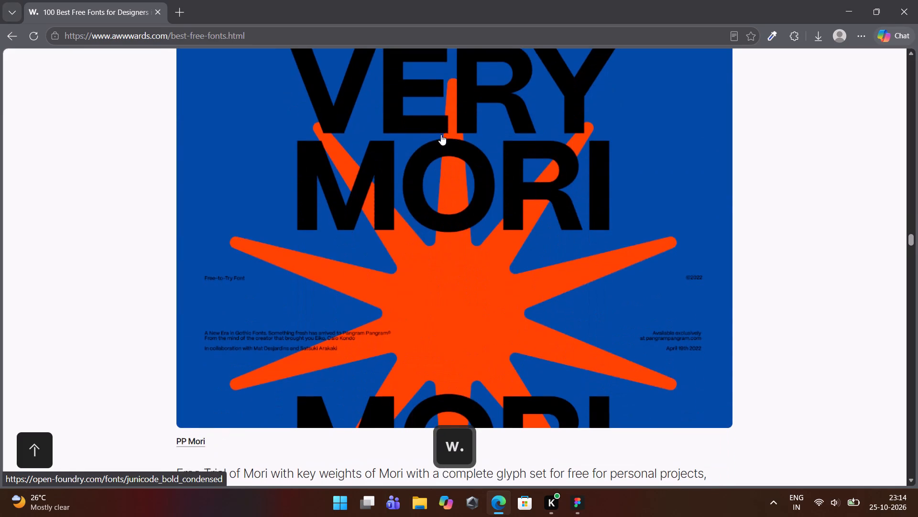
{"action": "scroll", "coordinate": [441, 135], "scroll_direction": "up", "scroll_amount": 1}
{"action": "scroll", "coordinate": [441, 135], "scroll_direction": "down", "scroll_amount": 7}
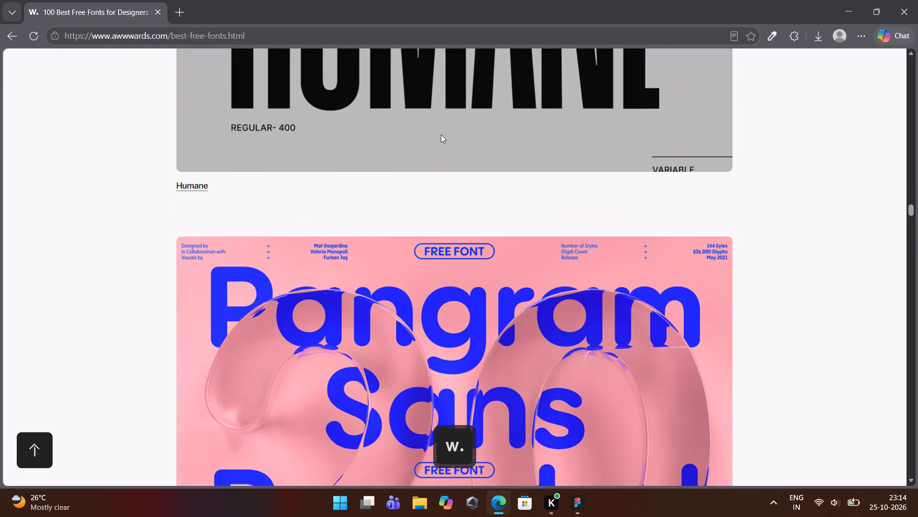
{"action": "scroll", "coordinate": [441, 135], "scroll_direction": "down", "scroll_amount": 8}
{"action": "scroll", "coordinate": [521, 225], "scroll_direction": "down", "scroll_amount": 7}
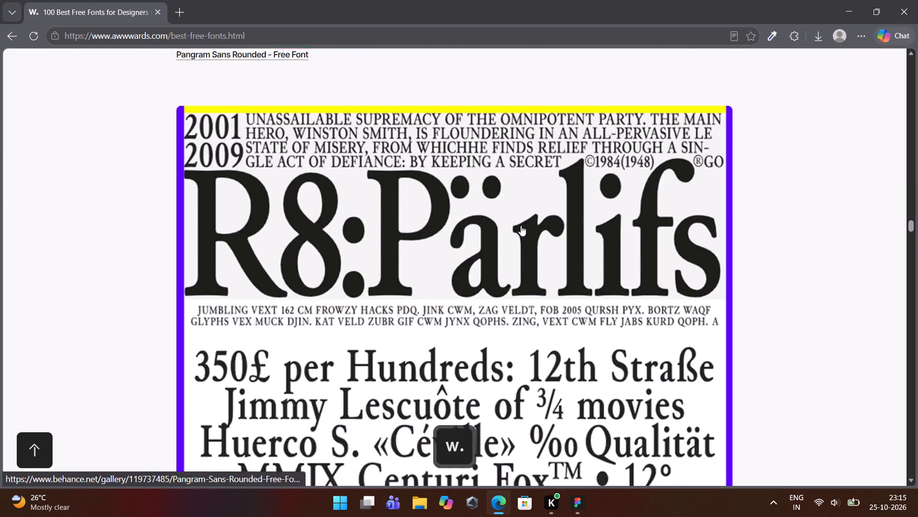
{"action": "scroll", "coordinate": [490, 212], "scroll_direction": "down", "scroll_amount": 17}
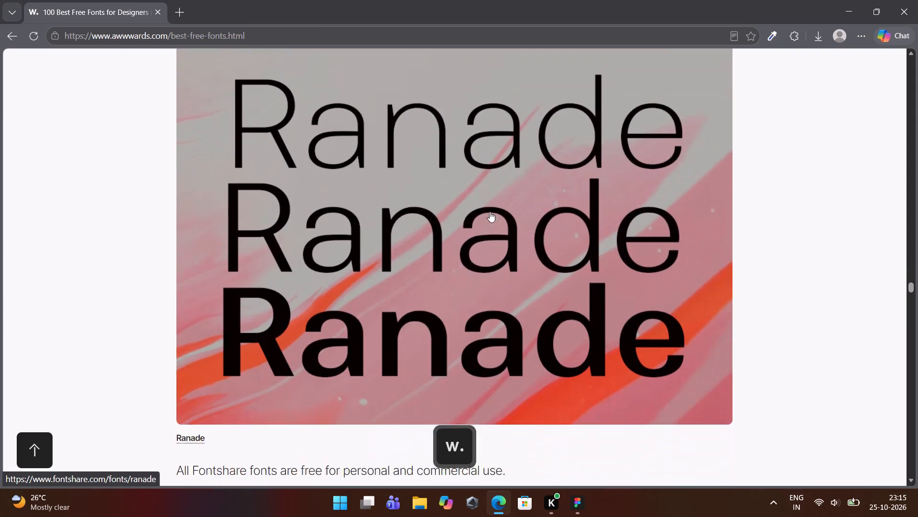
{"action": "scroll", "coordinate": [490, 212], "scroll_direction": "down", "scroll_amount": 13}
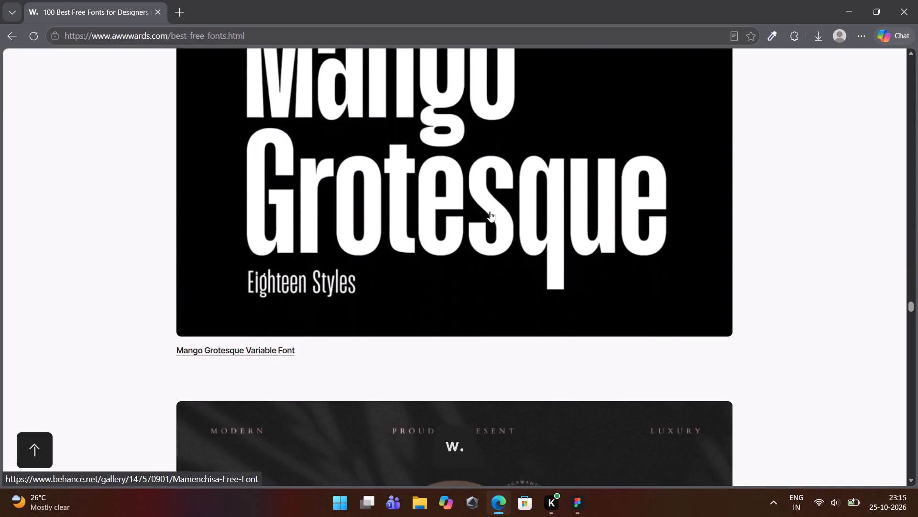
{"action": "scroll", "coordinate": [490, 212], "scroll_direction": "down", "scroll_amount": 5}
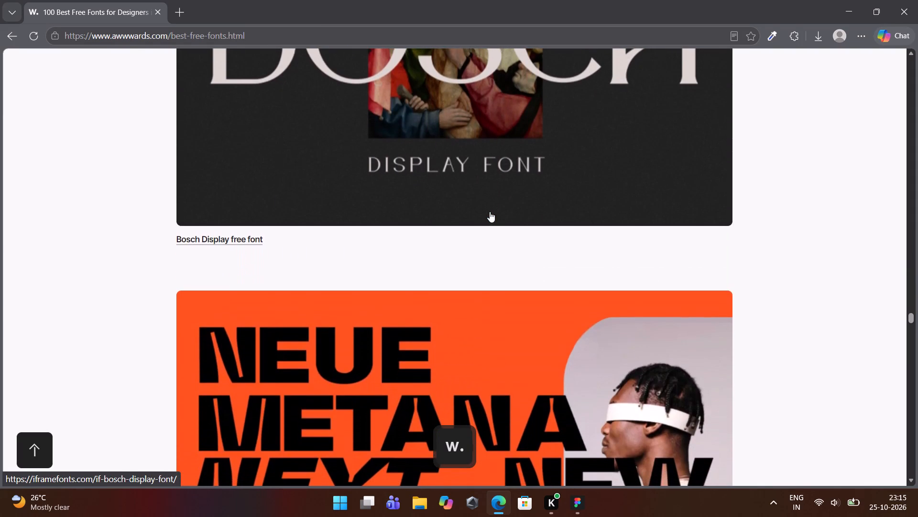
{"action": "scroll", "coordinate": [490, 212], "scroll_direction": "down", "scroll_amount": 18}
{"action": "scroll", "coordinate": [490, 212], "scroll_direction": "down", "scroll_amount": 5}
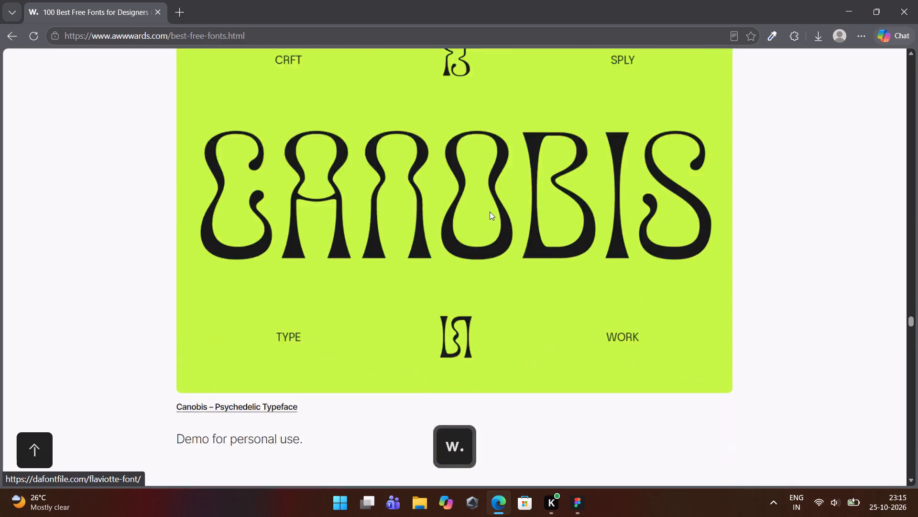
{"action": "scroll", "coordinate": [490, 212], "scroll_direction": "down", "scroll_amount": 11}
{"action": "scroll", "coordinate": [490, 212], "scroll_direction": "down", "scroll_amount": 10}
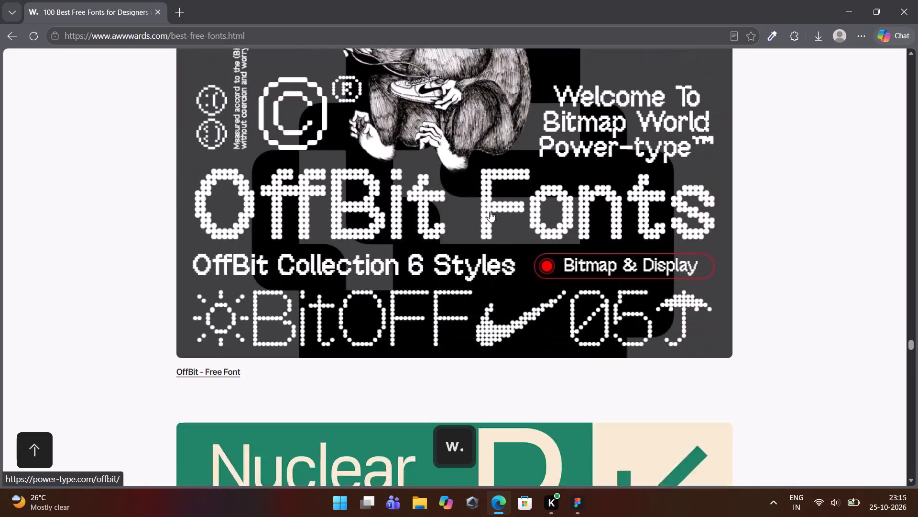
Search the web for "freefonts" in a new tab and look over the results.
{"action": "key", "text": "ctrl+t"}
{"action": "type", "text": "free"}
{"action": "type", "text": "fonts"}
{"action": "key", "text": "Return"}
{"action": "scroll", "coordinate": [191, 199], "scroll_direction": "down", "scroll_amount": 5}
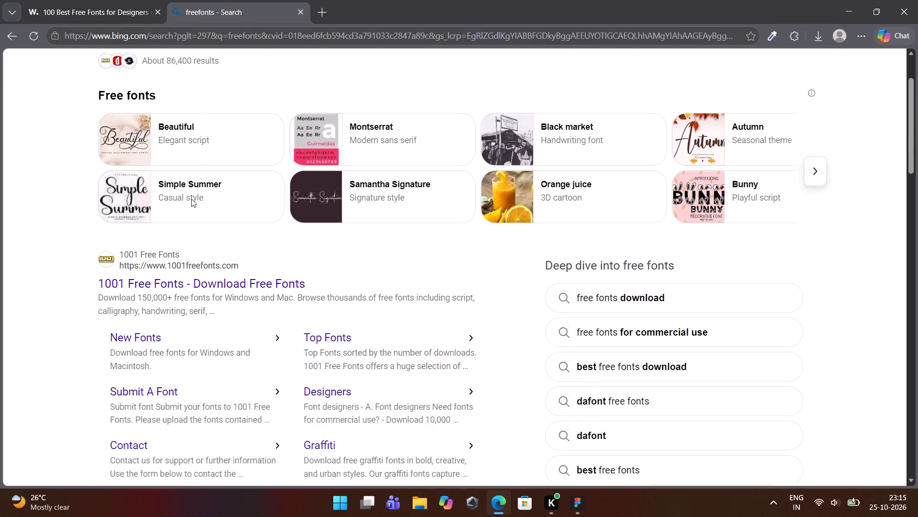
{"action": "scroll", "coordinate": [191, 199], "scroll_direction": "down", "scroll_amount": 4}
{"action": "scroll", "coordinate": [191, 199], "scroll_direction": "up", "scroll_amount": 7}
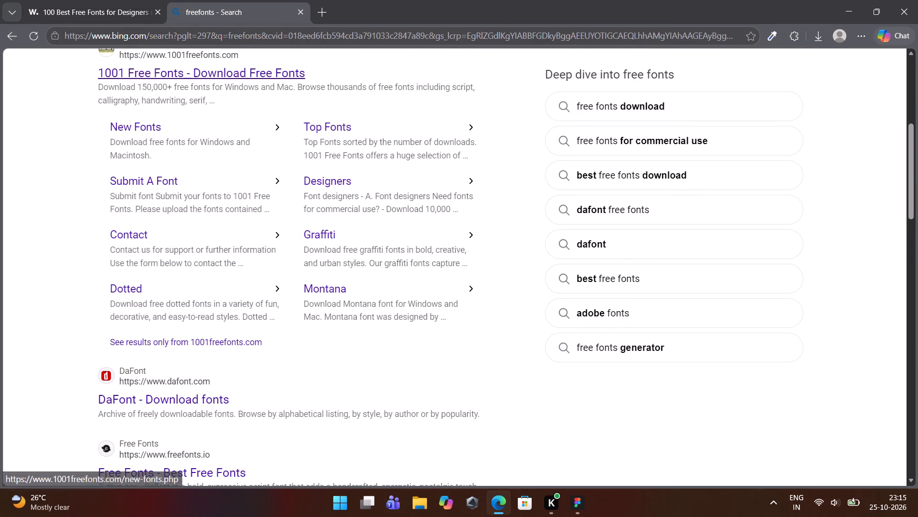
Check the 1001 Free Fonts and Free Fonts sites from the results, closing each one, and return to the search.
{"action": "left_click", "coordinate": [162, 79]}
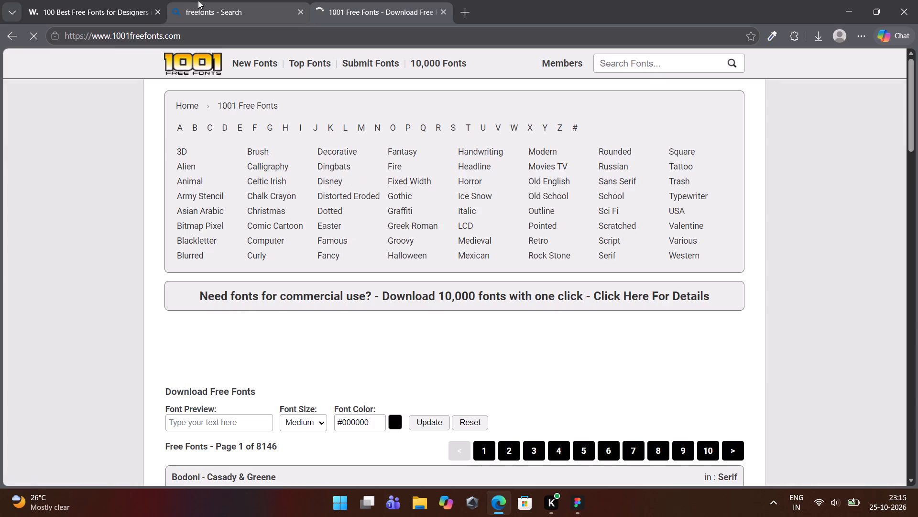
{"action": "key", "text": "ctrl+w"}
{"action": "scroll", "coordinate": [316, 265], "scroll_direction": "down", "scroll_amount": 3}
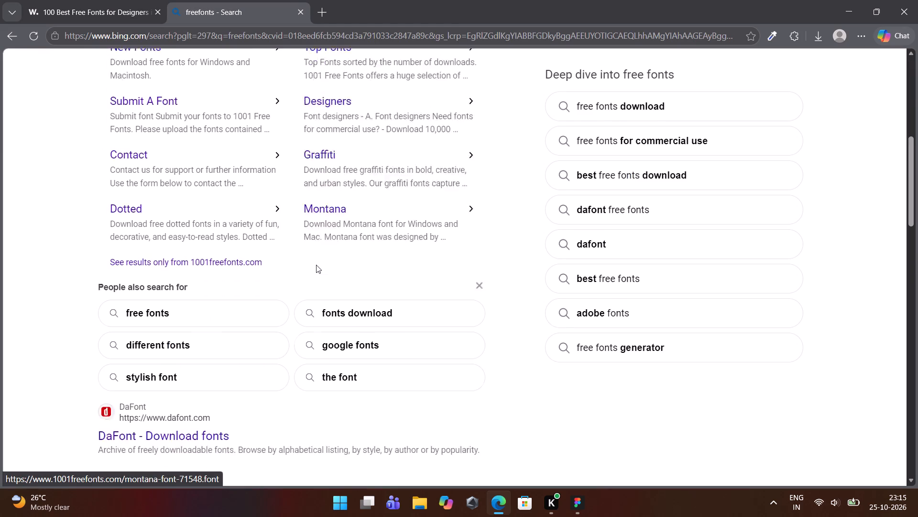
{"action": "scroll", "coordinate": [316, 265], "scroll_direction": "down", "scroll_amount": 4}
{"action": "left_click", "coordinate": [195, 266]}
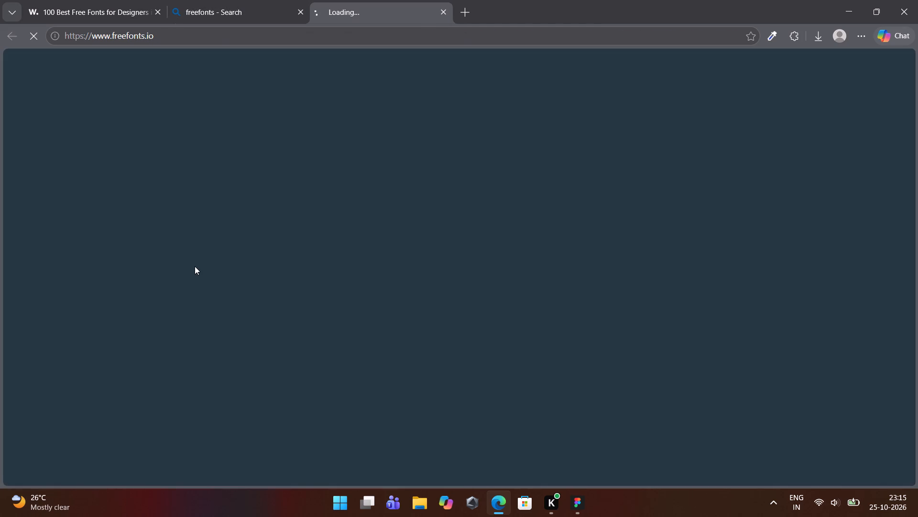
{"action": "key", "text": "ctrl+w"}
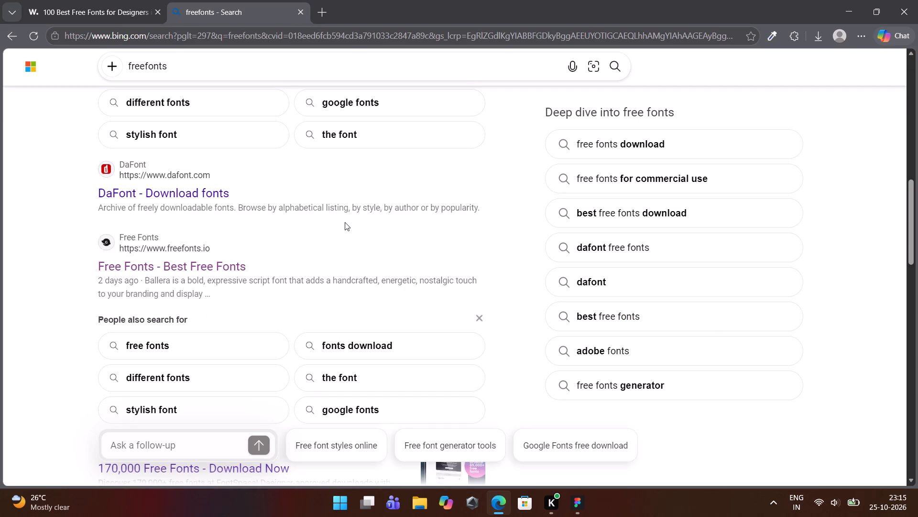
{"action": "scroll", "coordinate": [345, 222], "scroll_direction": "down", "scroll_amount": 4}
{"action": "scroll", "coordinate": [345, 222], "scroll_direction": "up", "scroll_amount": 11}
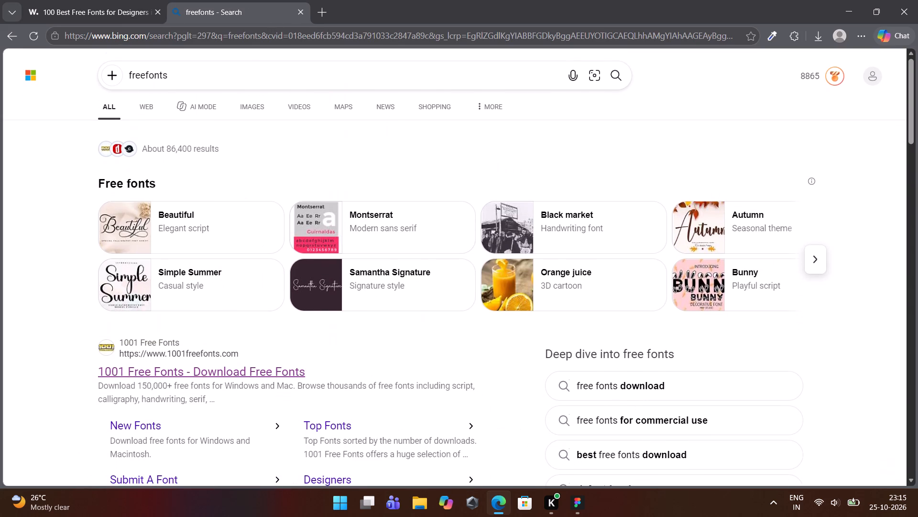
Search the web for the Satoshi font, open its Fontshare page, and close the search results tab.
{"action": "left_click", "coordinate": [231, 71]}
{"action": "key", "text": "ctrl+a"}
{"action": "type", "text": "satoshi fonrs"}
{"action": "key", "text": "Return"}
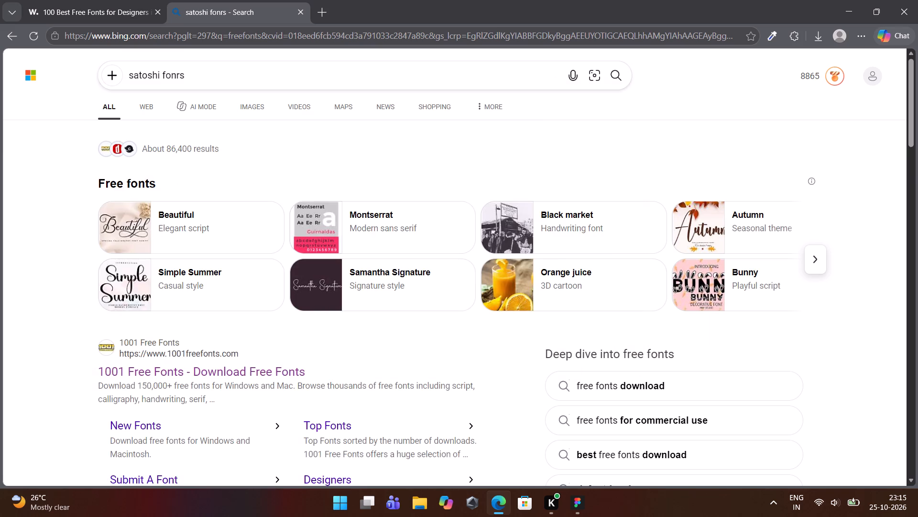
{"action": "left_click", "coordinate": [239, 240]}
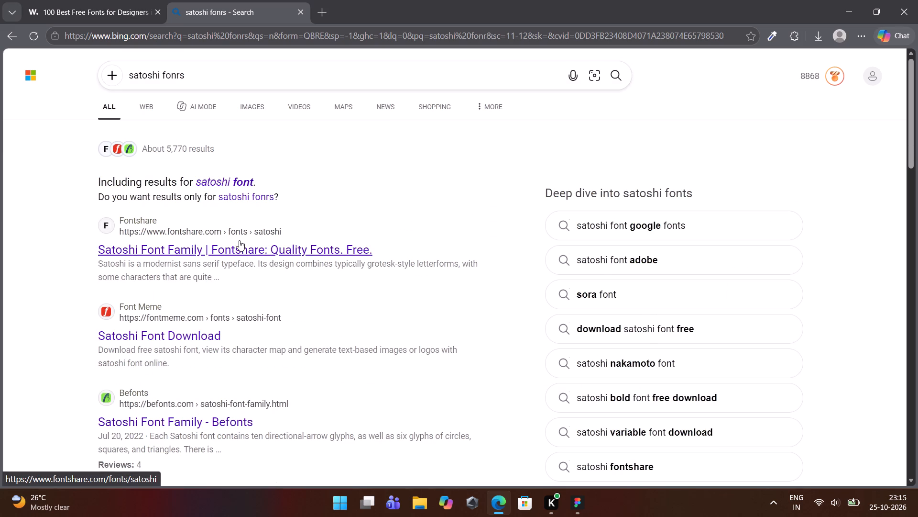
{"action": "left_click", "coordinate": [223, 5]}
{"action": "key", "text": "ctrl+w"}
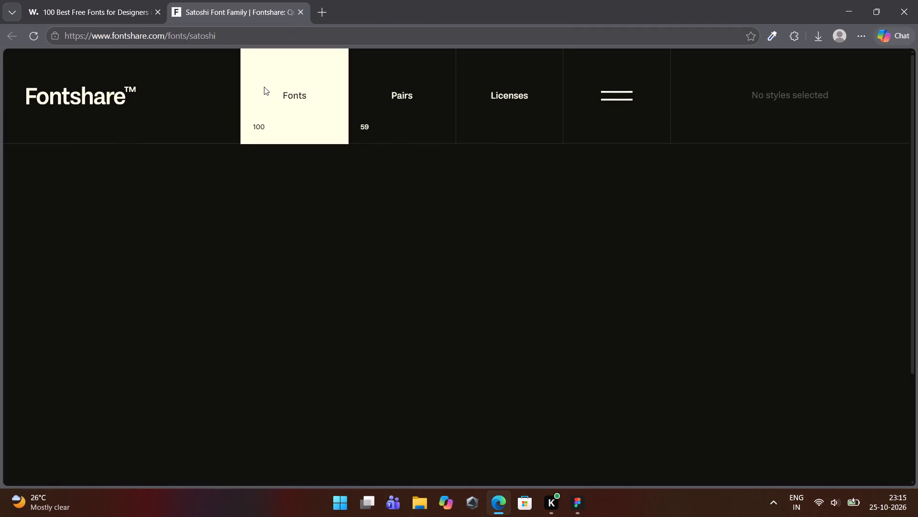
Examine the Satoshi family page on Fontshare for its specimen and available options.
{"action": "scroll", "coordinate": [481, 198], "scroll_direction": "down", "scroll_amount": 1}
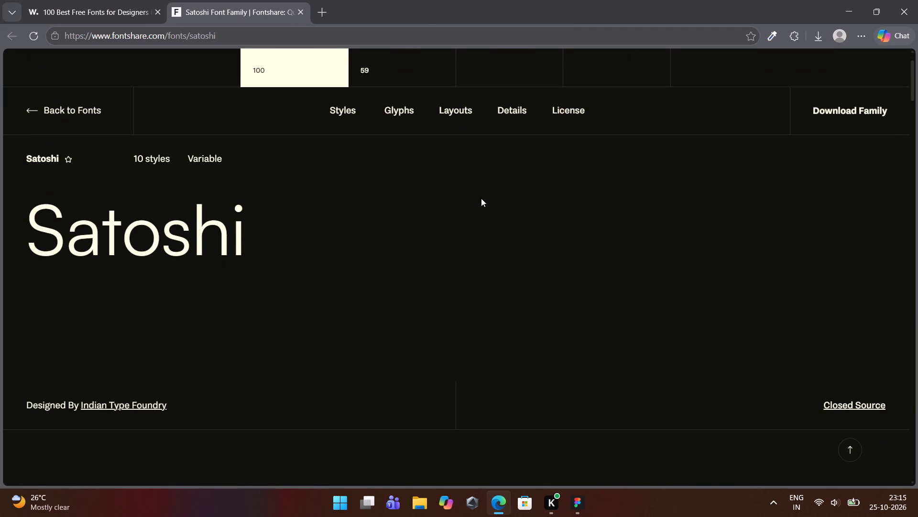
{"action": "right_click", "coordinate": [481, 198]}
{"action": "scroll", "coordinate": [481, 198], "scroll_direction": "up", "scroll_amount": 7}
{"action": "left_click", "coordinate": [396, 225]}
{"action": "scroll", "coordinate": [396, 224], "scroll_direction": "up", "scroll_amount": 4}
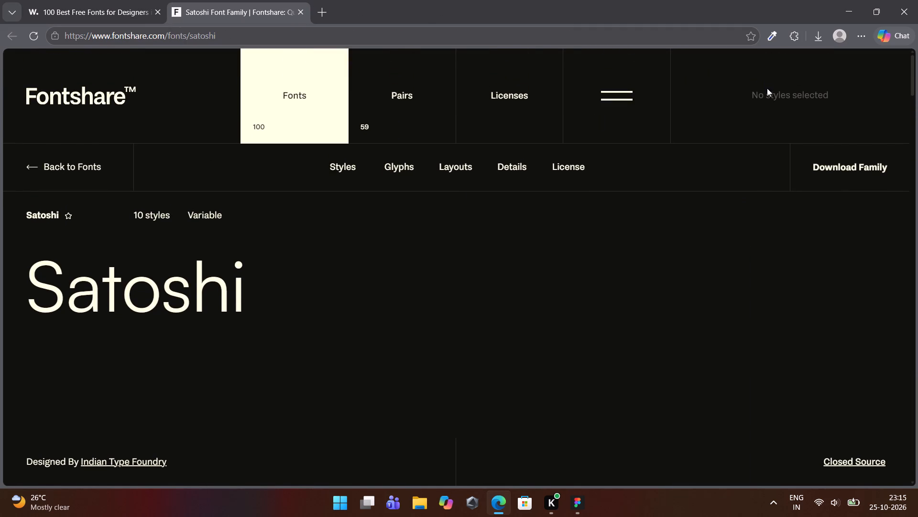
{"action": "left_click", "coordinate": [761, 101]}
{"action": "scroll", "coordinate": [405, 212], "scroll_direction": "down", "scroll_amount": 10}
{"action": "scroll", "coordinate": [405, 212], "scroll_direction": "up", "scroll_amount": 13}
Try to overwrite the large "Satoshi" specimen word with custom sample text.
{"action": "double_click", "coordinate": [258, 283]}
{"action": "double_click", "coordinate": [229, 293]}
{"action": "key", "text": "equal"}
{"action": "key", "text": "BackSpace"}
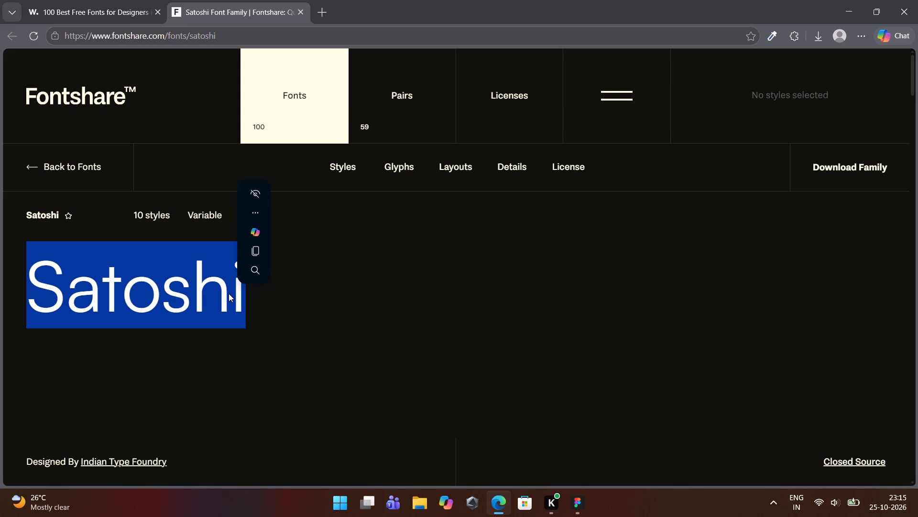
Show the Styles section of the Satoshi font family.
{"action": "scroll", "coordinate": [229, 293], "scroll_direction": "down", "scroll_amount": 1}
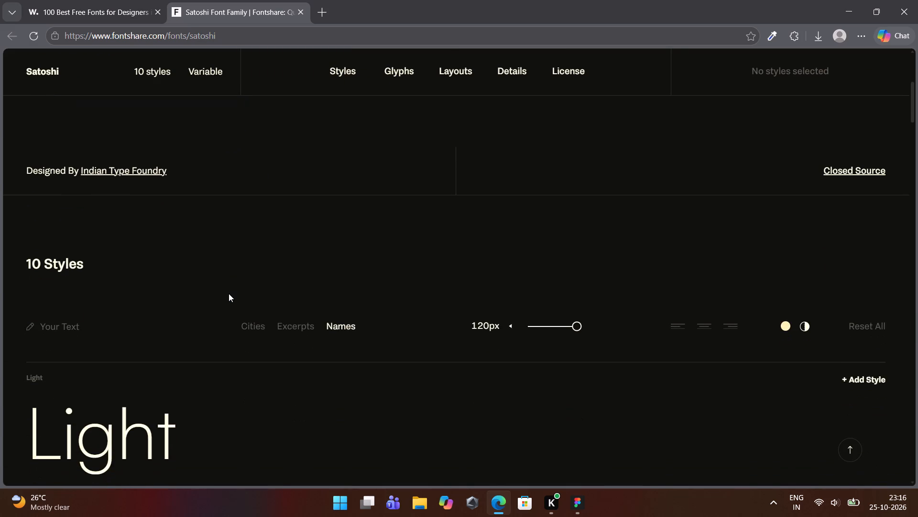
{"action": "scroll", "coordinate": [229, 293], "scroll_direction": "down", "scroll_amount": 1}
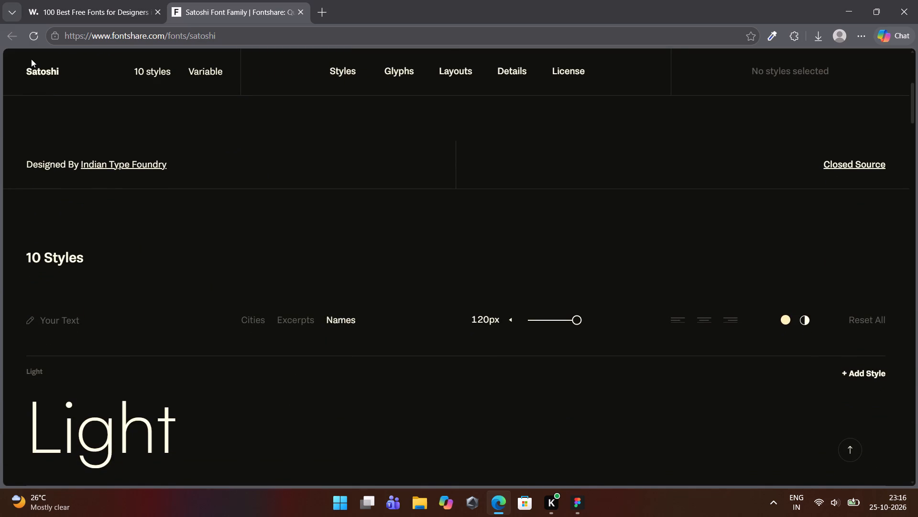
{"action": "left_click", "coordinate": [39, 74]}
{"action": "left_click", "coordinate": [227, 84]}
{"action": "left_click", "coordinate": [350, 71]}
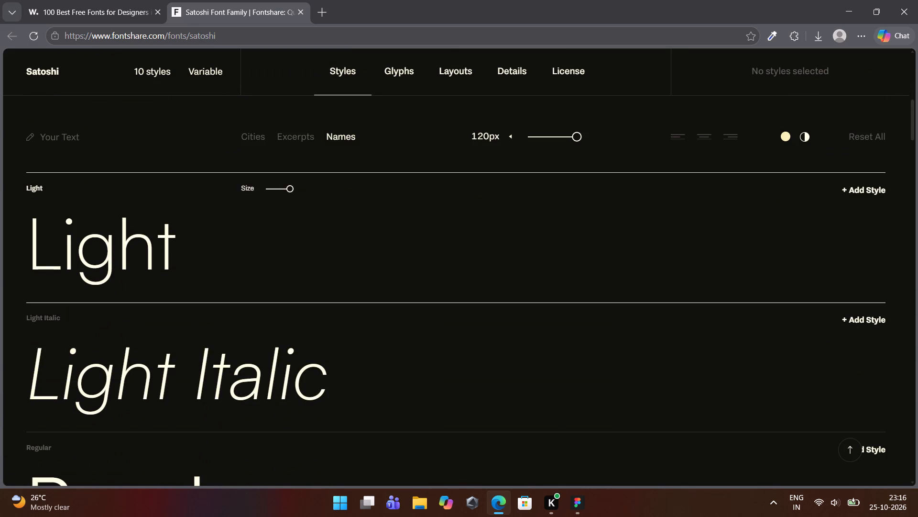
Go from the Satoshi family page to the Fontshare home page with the full font catalogue.
{"action": "scroll", "coordinate": [405, 100], "scroll_direction": "up", "scroll_amount": 8}
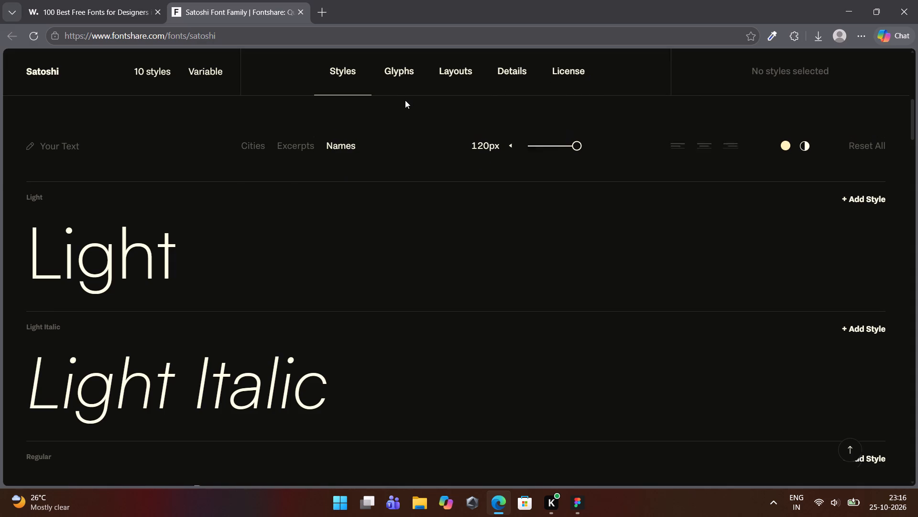
{"action": "scroll", "coordinate": [405, 100], "scroll_direction": "up", "scroll_amount": 2}
{"action": "left_click", "coordinate": [50, 100]}
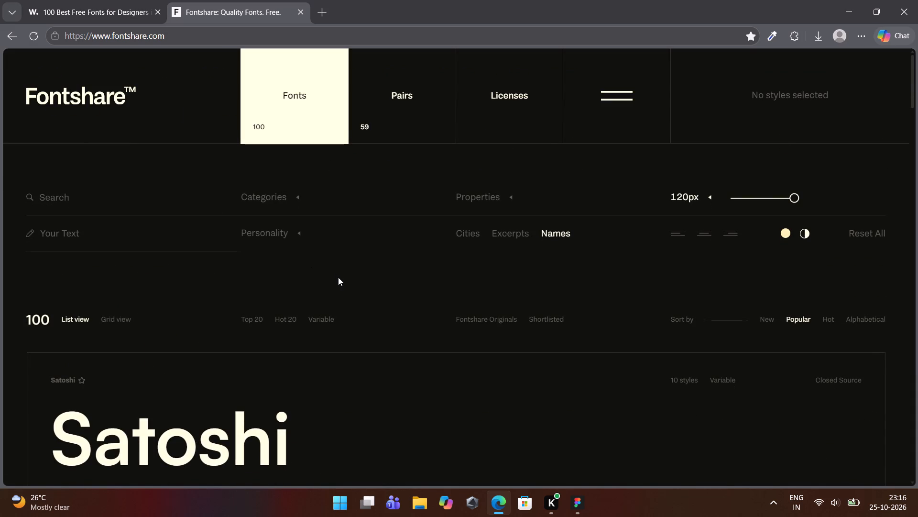
{"action": "left_click", "coordinate": [263, 236]}
{"action": "left_click", "coordinate": [263, 235]}
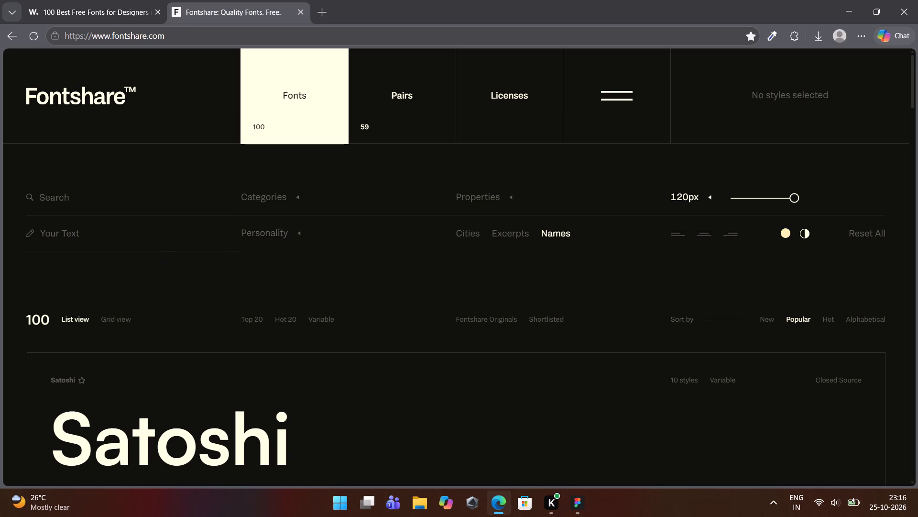
Set the custom preview text for all fonts in the Fontshare catalogue to "Savaliya.".
{"action": "left_click", "coordinate": [154, 246]}
{"action": "type", "text": "Ssa"}
{"action": "key", "text": "BackSpace"}
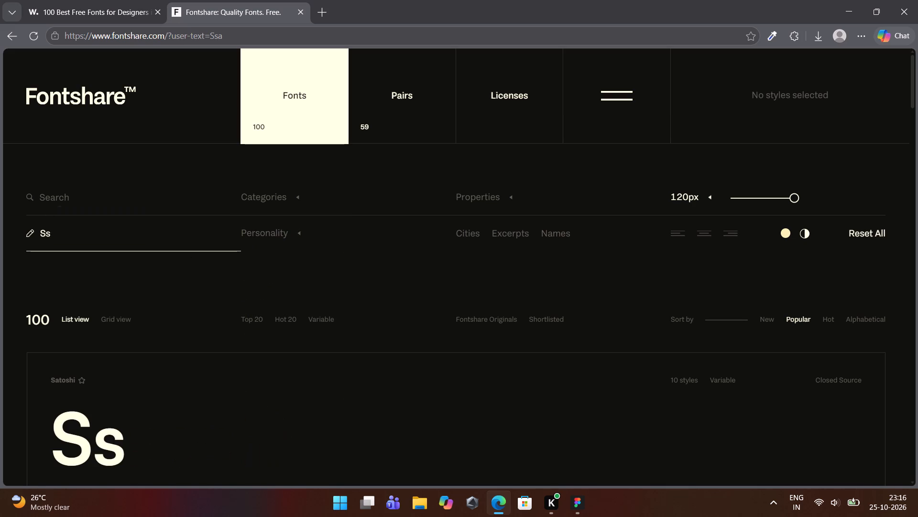
{"action": "key", "text": "BackSpace"}
{"action": "type", "text": "avaliya"}
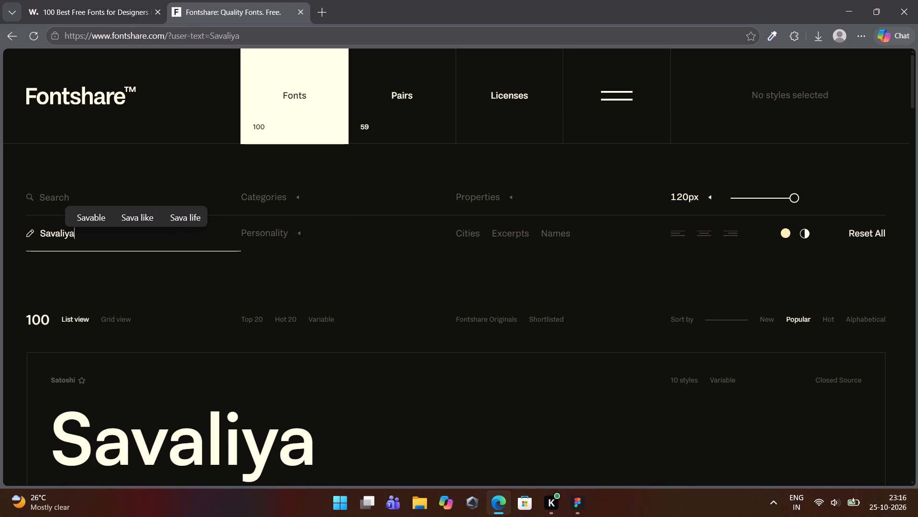
{"action": "key", "text": "period"}
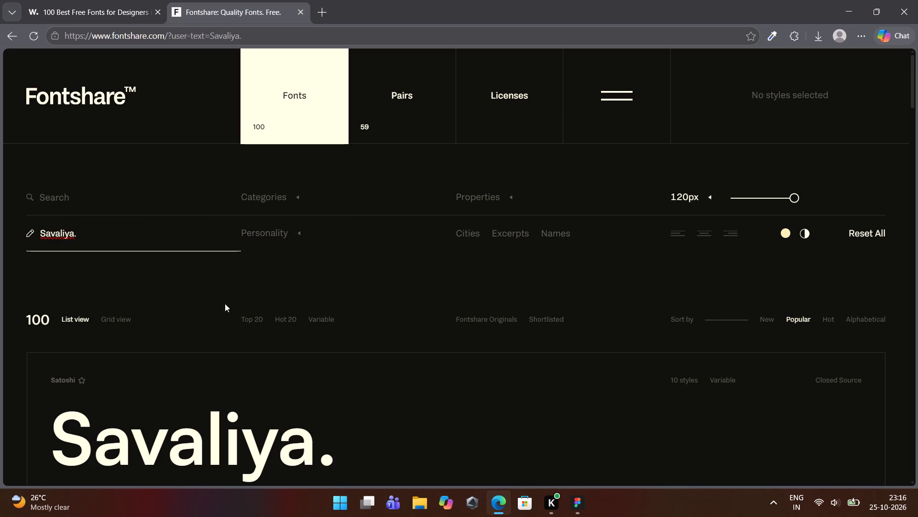
{"action": "left_click", "coordinate": [243, 291]}
Browse the unfiltered Fontshare catalogue and compare how the "Savaliya." preview looks in the different font families.
{"action": "scroll", "coordinate": [243, 291], "scroll_direction": "down", "scroll_amount": 5}
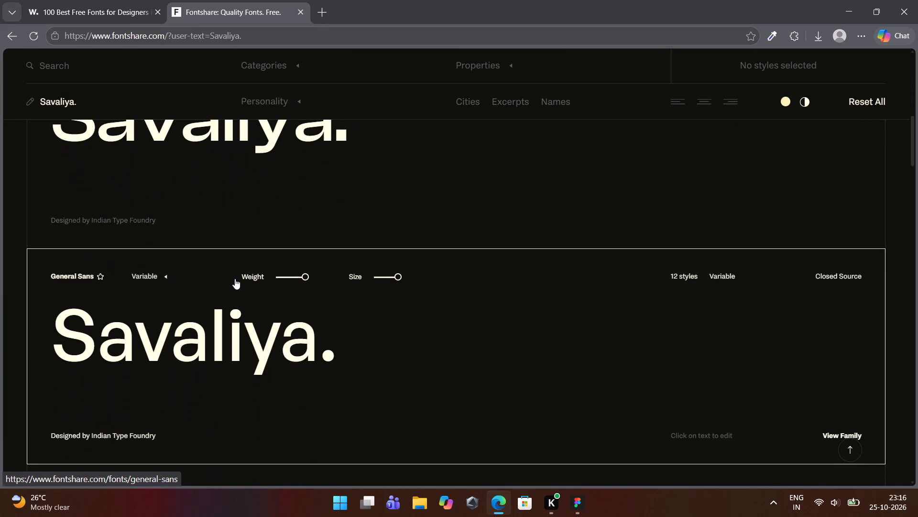
{"action": "scroll", "coordinate": [235, 279], "scroll_direction": "down", "scroll_amount": 5}
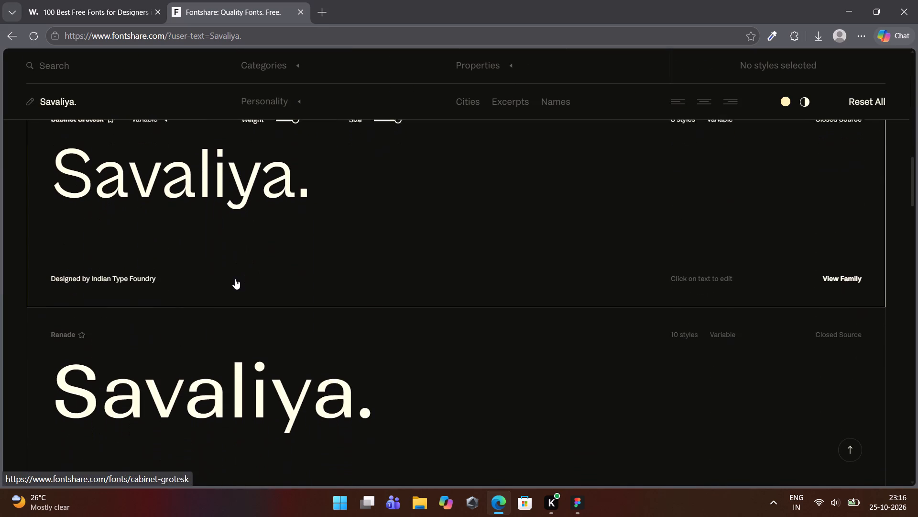
{"action": "scroll", "coordinate": [235, 279], "scroll_direction": "down", "scroll_amount": 3}
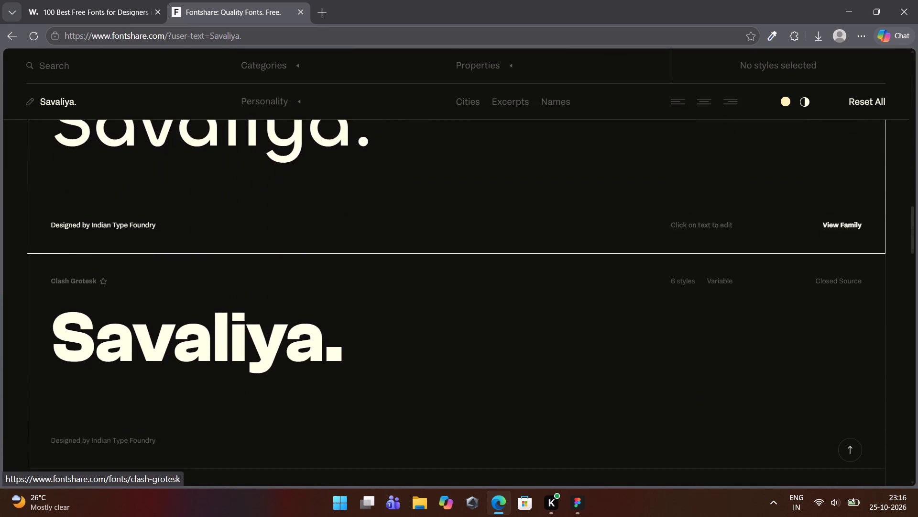
{"action": "scroll", "coordinate": [235, 279], "scroll_direction": "down", "scroll_amount": 4}
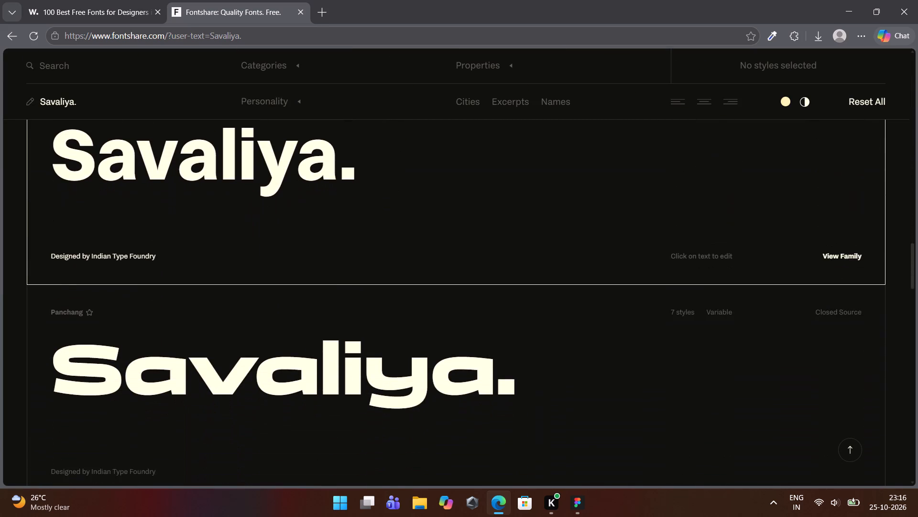
{"action": "scroll", "coordinate": [235, 279], "scroll_direction": "down", "scroll_amount": 6}
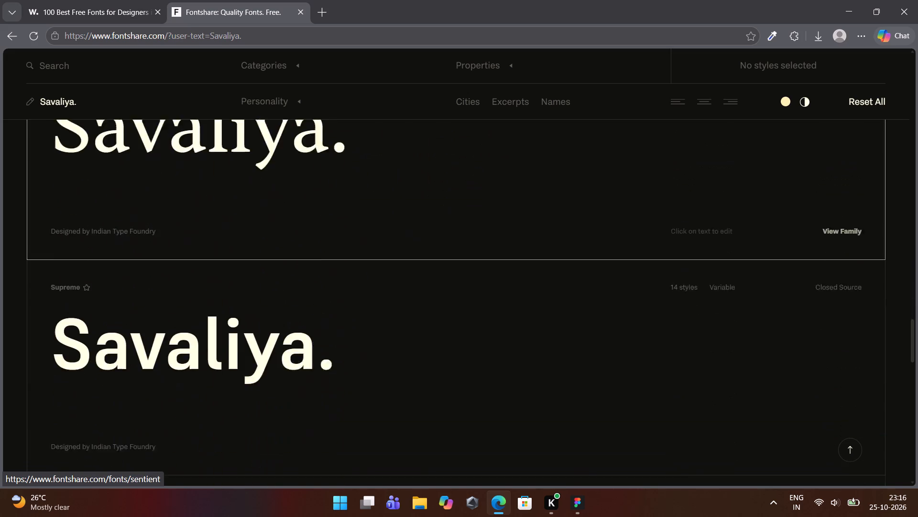
{"action": "scroll", "coordinate": [235, 279], "scroll_direction": "down", "scroll_amount": 8}
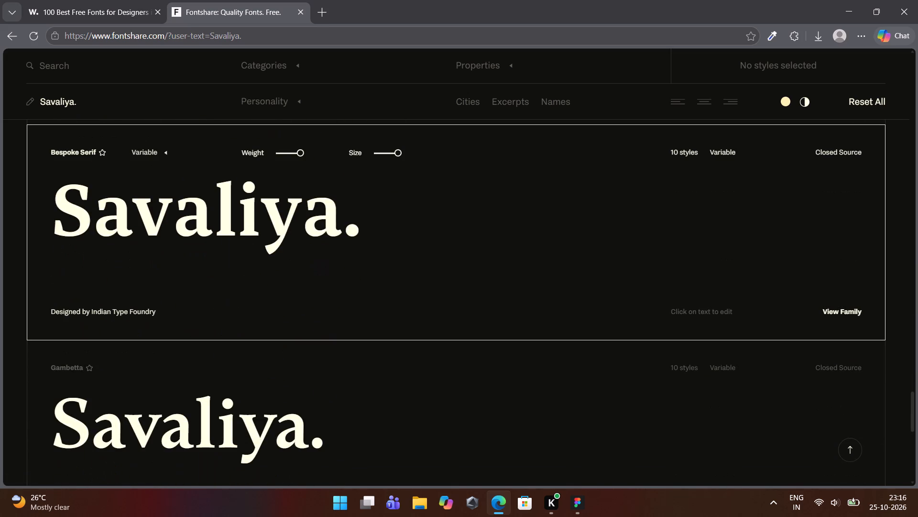
{"action": "scroll", "coordinate": [235, 279], "scroll_direction": "right", "scroll_amount": 1}
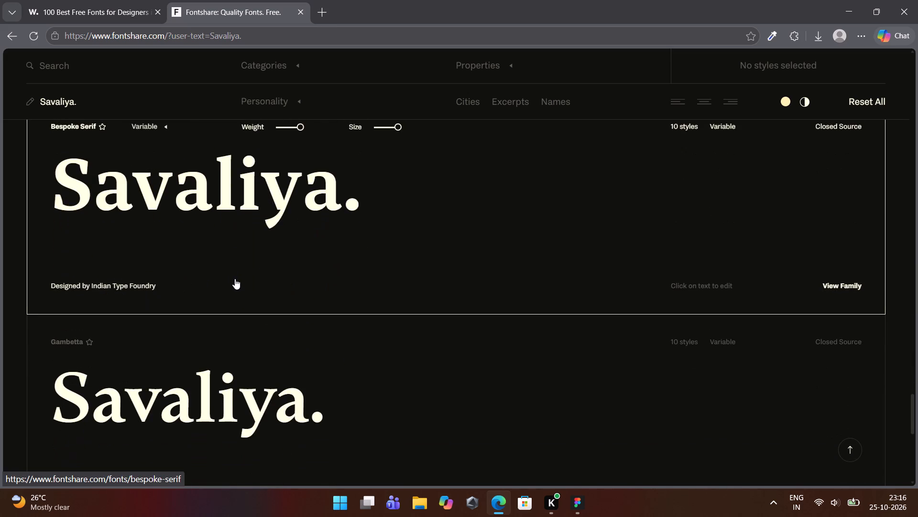
{"action": "scroll", "coordinate": [235, 279], "scroll_direction": "down", "scroll_amount": 8}
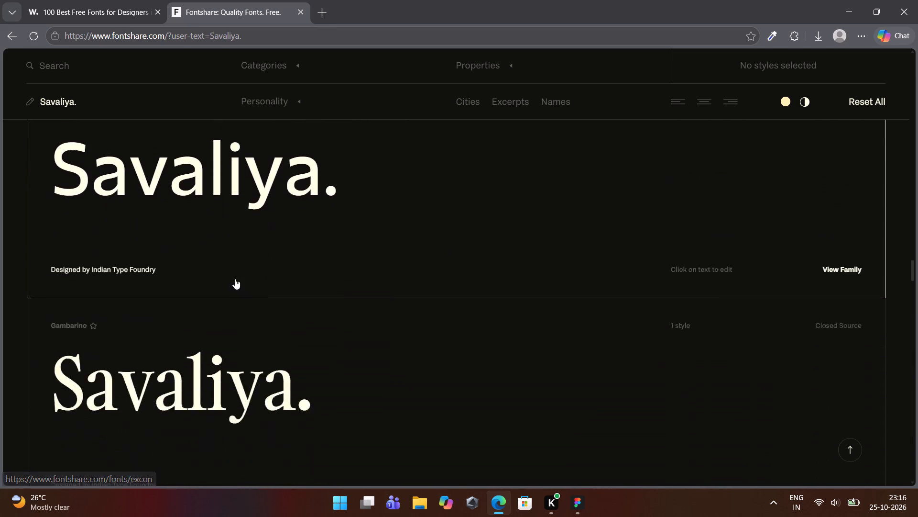
{"action": "scroll", "coordinate": [235, 279], "scroll_direction": "down", "scroll_amount": 2}
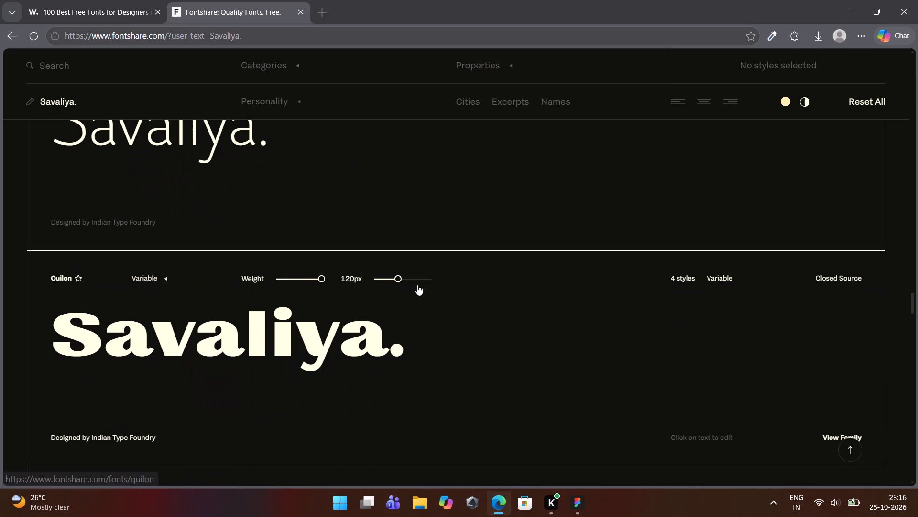
{"action": "scroll", "coordinate": [417, 285], "scroll_direction": "down", "scroll_amount": 10}
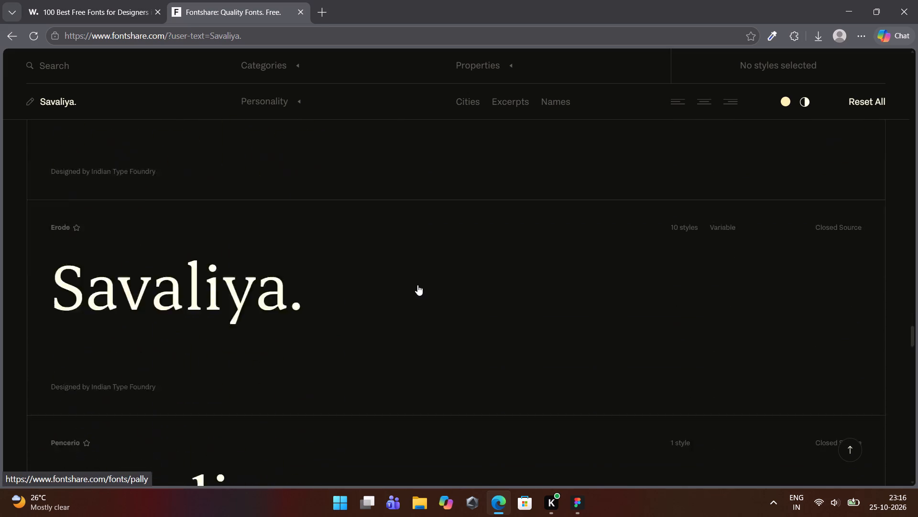
{"action": "scroll", "coordinate": [417, 285], "scroll_direction": "down", "scroll_amount": 2}
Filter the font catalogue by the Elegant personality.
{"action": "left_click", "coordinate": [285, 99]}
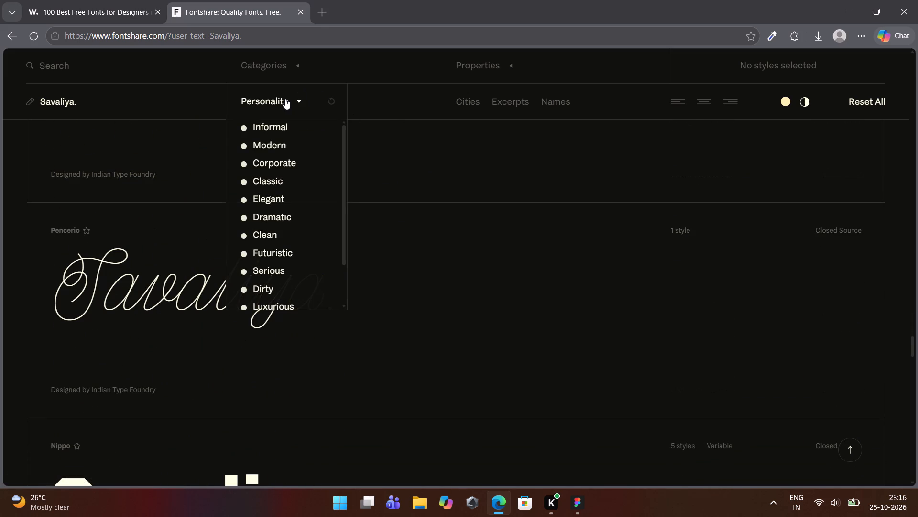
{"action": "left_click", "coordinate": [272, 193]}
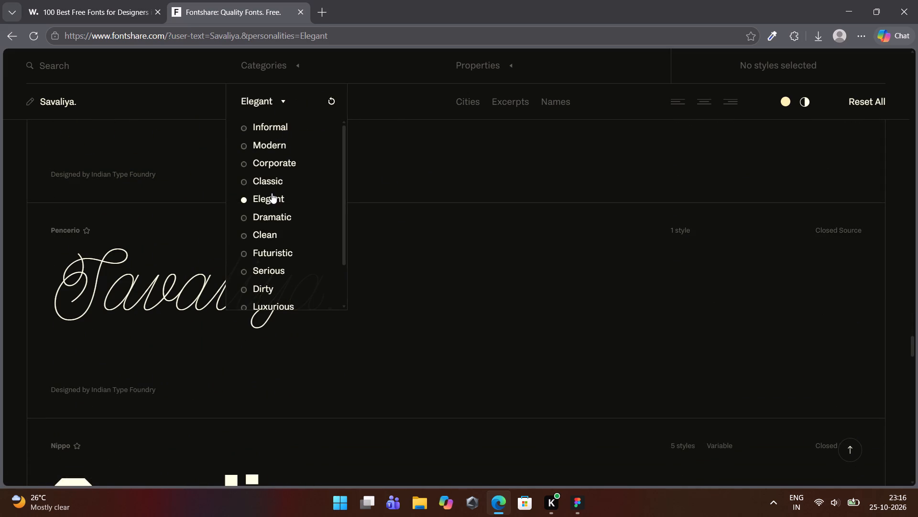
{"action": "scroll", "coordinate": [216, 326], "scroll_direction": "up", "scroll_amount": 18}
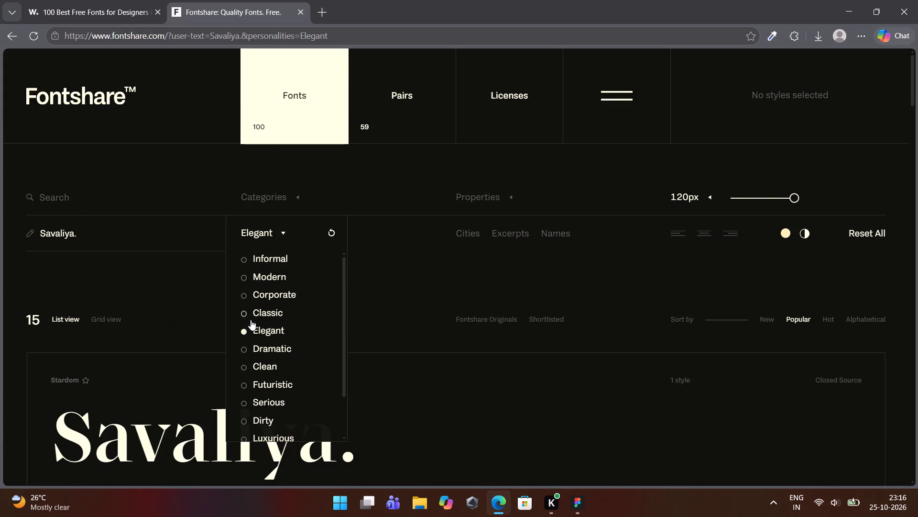
Change the personality filter from Elegant to Classic and Dramatic.
{"action": "left_click", "coordinate": [255, 308]}
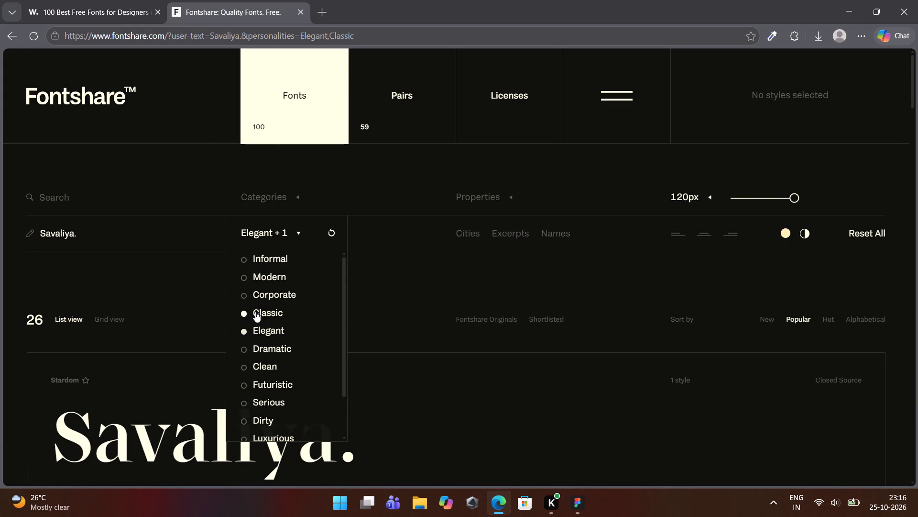
{"action": "left_click", "coordinate": [248, 327]}
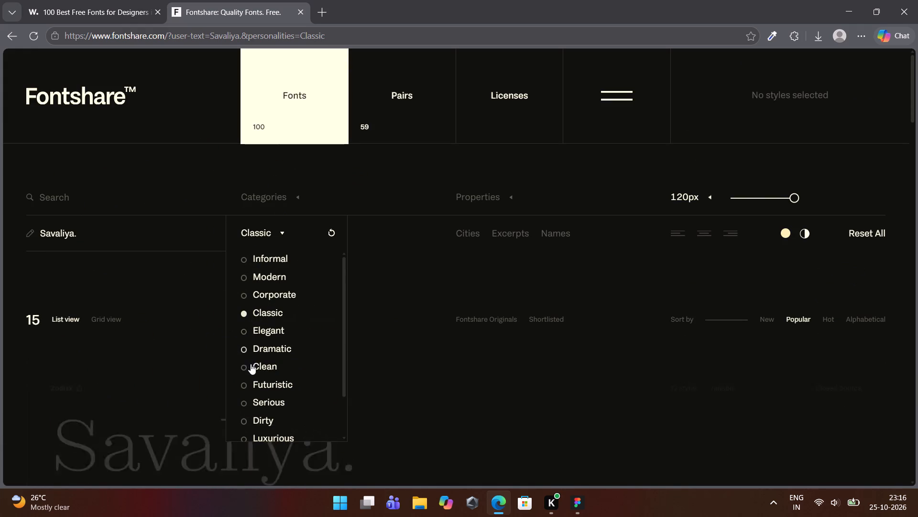
{"action": "left_click", "coordinate": [253, 347]}
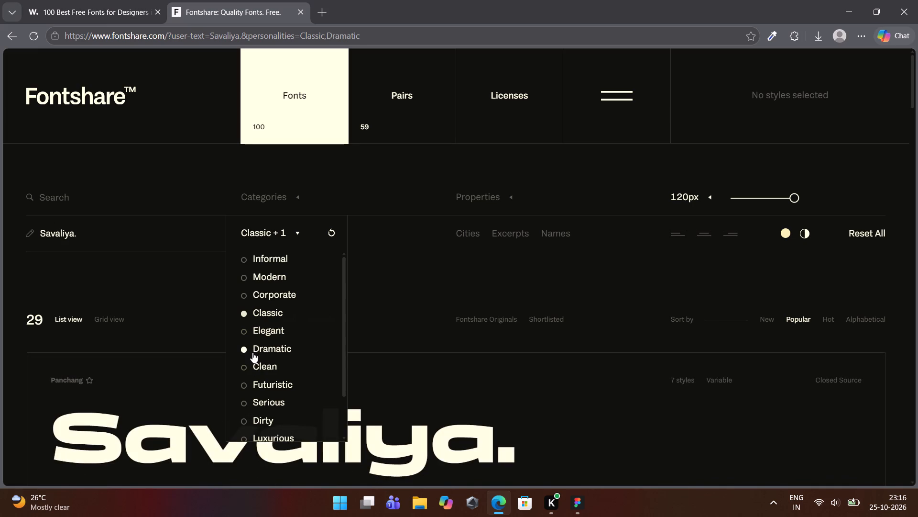
Examine the "Savaliya." previews in the Classic and Dramatic fonts for a suitable logo typeface.
{"action": "scroll", "coordinate": [176, 378], "scroll_direction": "down", "scroll_amount": 4}
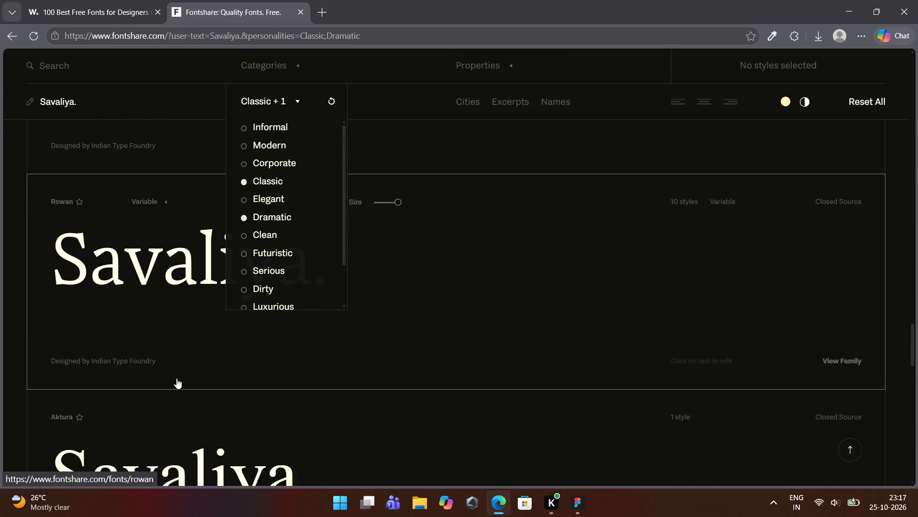
{"action": "scroll", "coordinate": [176, 378], "scroll_direction": "right", "scroll_amount": 1}
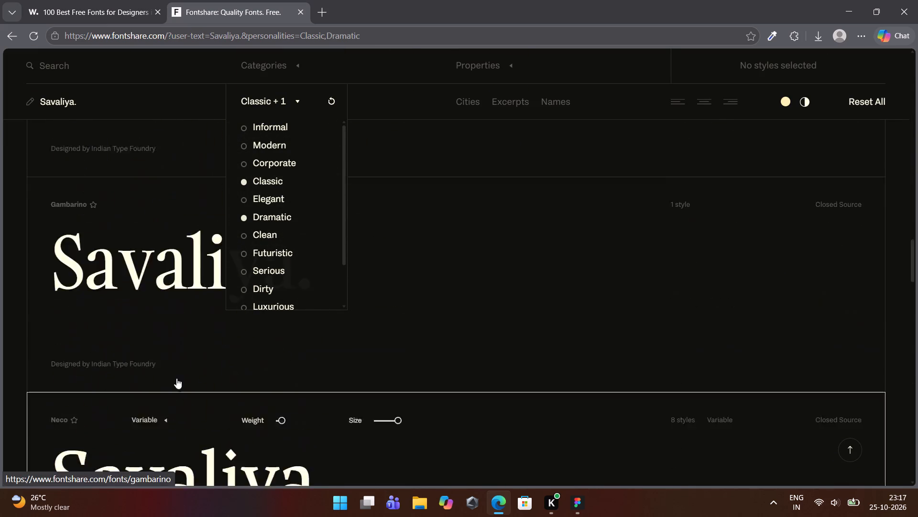
{"action": "scroll", "coordinate": [176, 378], "scroll_direction": "right", "scroll_amount": 1}
{"action": "scroll", "coordinate": [176, 378], "scroll_direction": "down", "scroll_amount": 7}
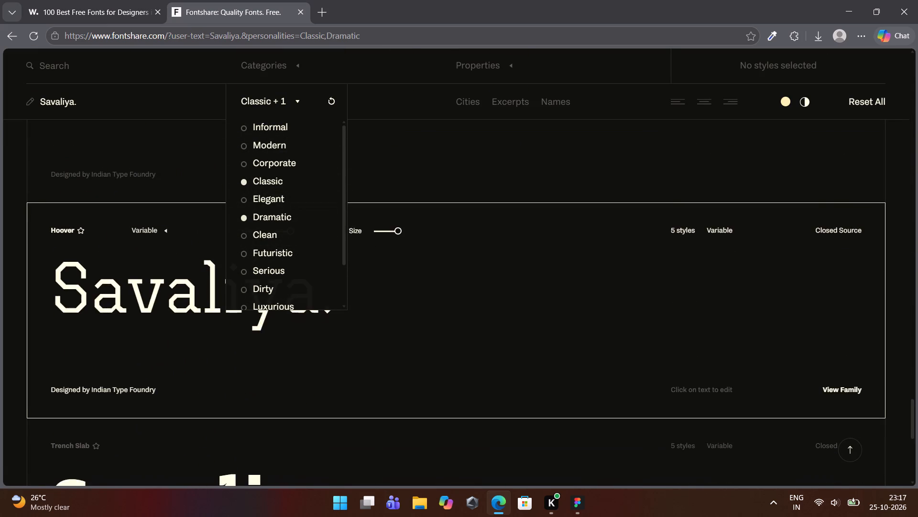
{"action": "scroll", "coordinate": [176, 378], "scroll_direction": "down", "scroll_amount": 6}
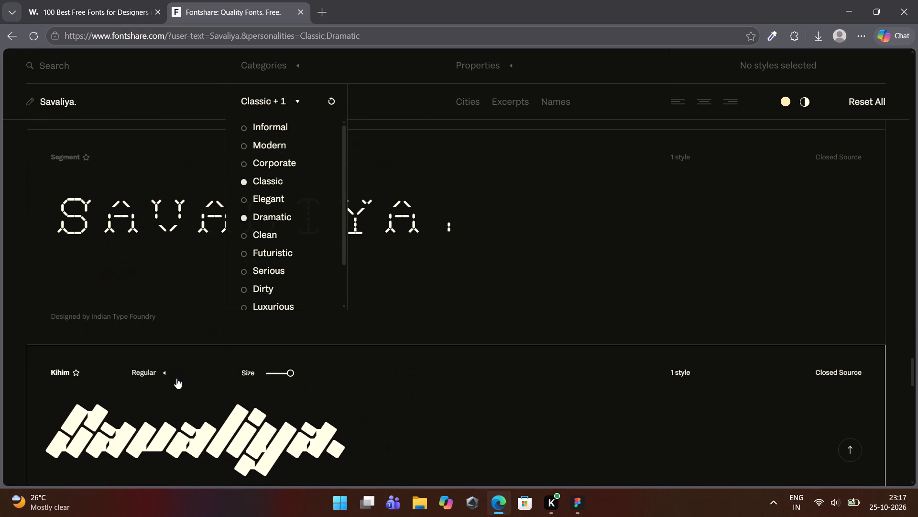
{"action": "scroll", "coordinate": [176, 378], "scroll_direction": "down", "scroll_amount": 4}
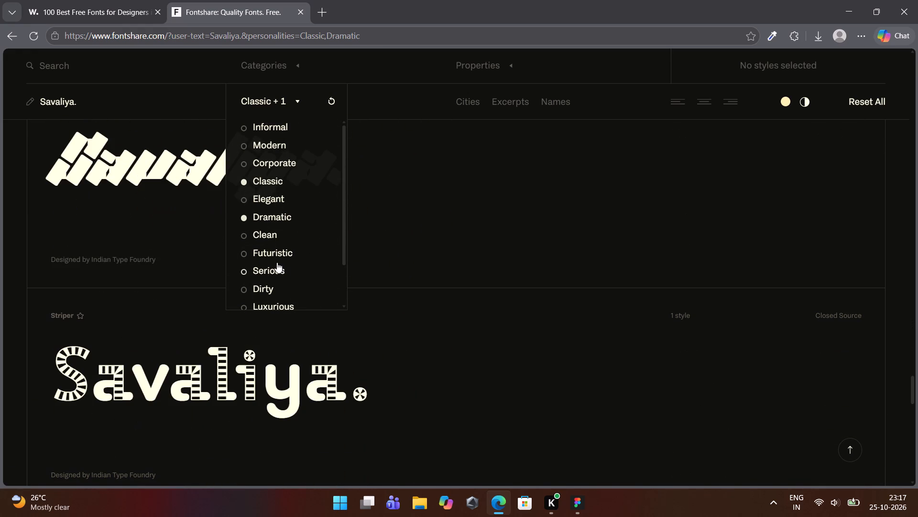
Replace Dramatic with Clean in the personality filter, keeping Classic selected.
{"action": "left_click", "coordinate": [250, 231]}
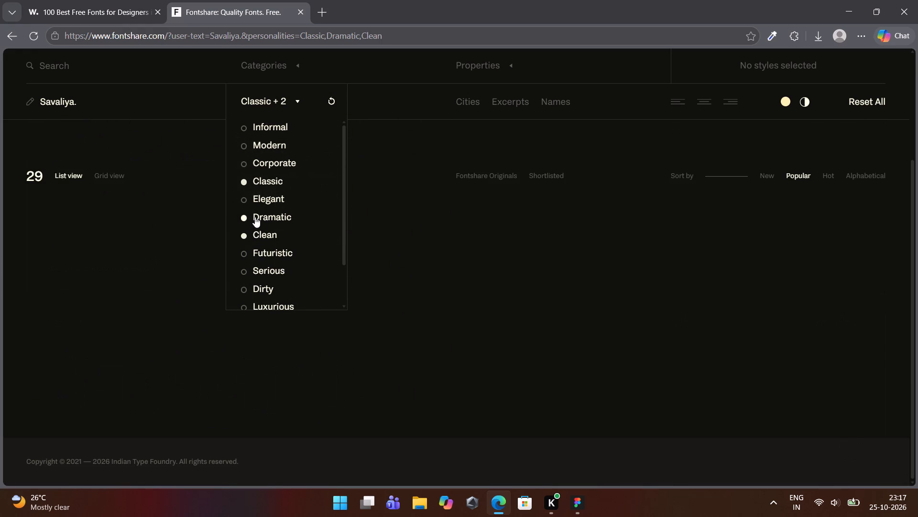
{"action": "left_click", "coordinate": [255, 216]}
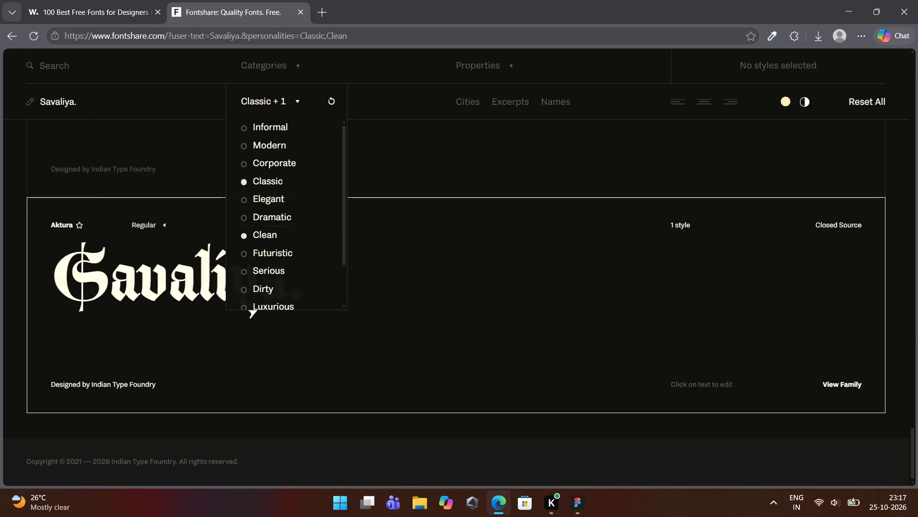
Examine the "Savaliya." previews in the Classic and Clean fonts for a suitable logo typeface.
{"action": "scroll", "coordinate": [188, 336], "scroll_direction": "up", "scroll_amount": 20}
{"action": "scroll", "coordinate": [188, 336], "scroll_direction": "down", "scroll_amount": 1}
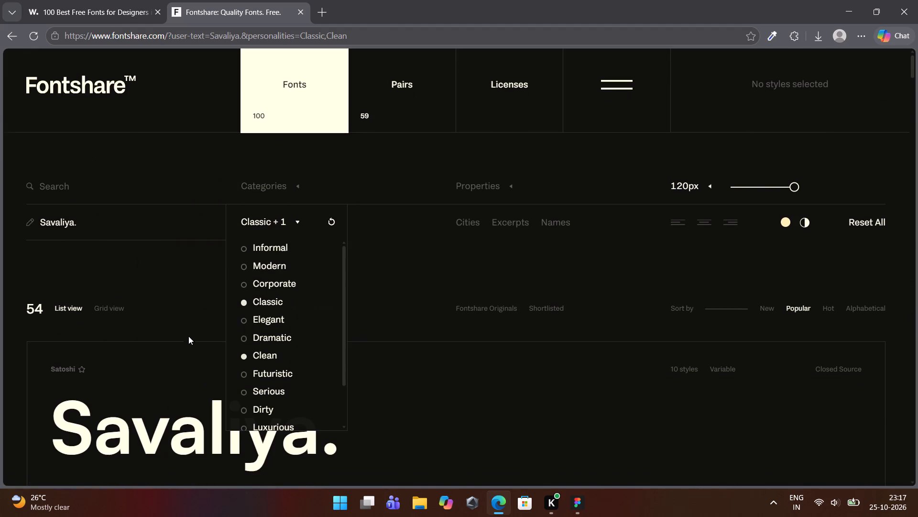
{"action": "scroll", "coordinate": [188, 336], "scroll_direction": "down", "scroll_amount": 4}
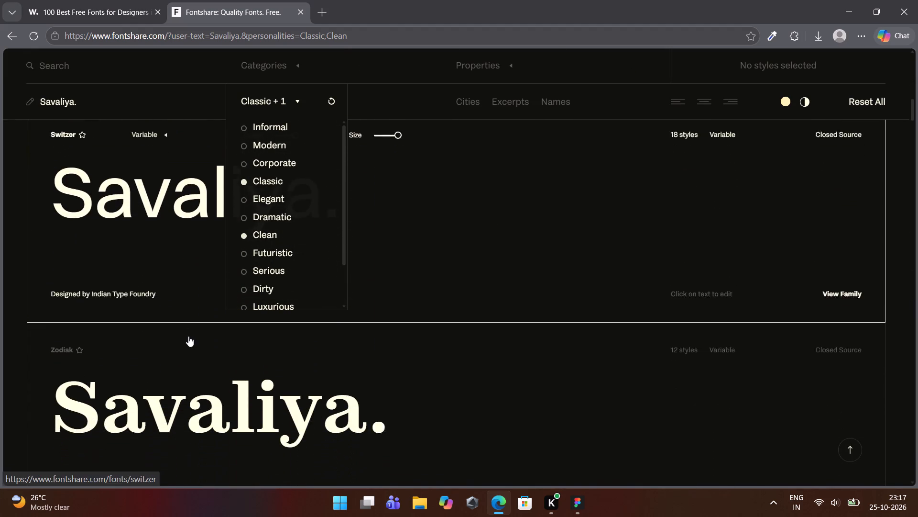
{"action": "scroll", "coordinate": [188, 336], "scroll_direction": "down", "scroll_amount": 1}
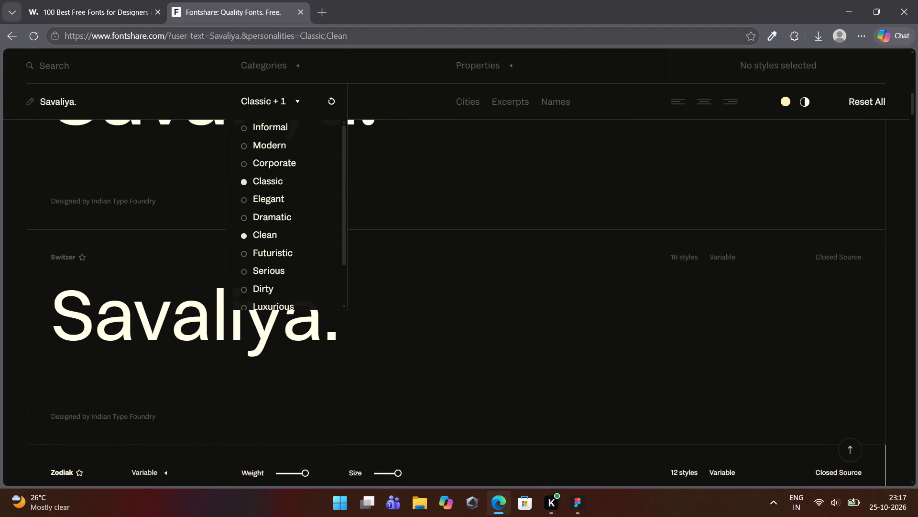
{"action": "scroll", "coordinate": [188, 336], "scroll_direction": "down", "scroll_amount": 1}
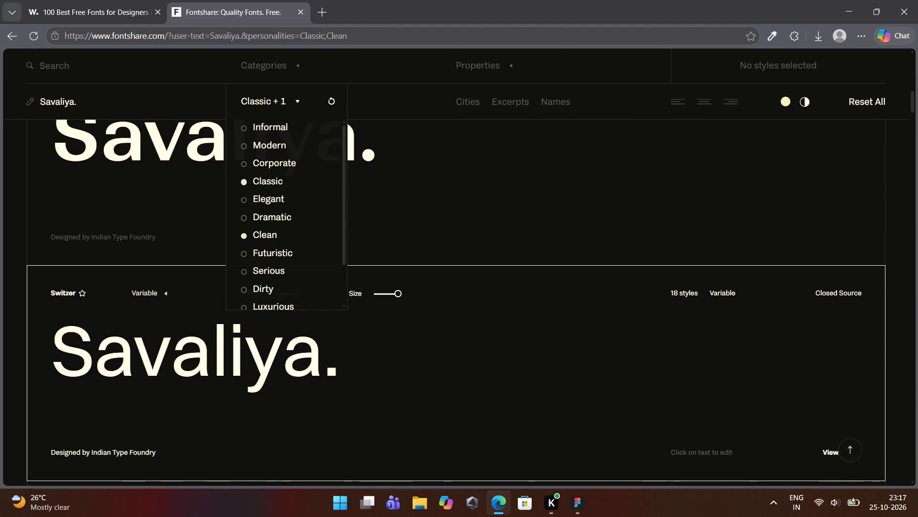
{"action": "scroll", "coordinate": [188, 336], "scroll_direction": "down", "scroll_amount": 1}
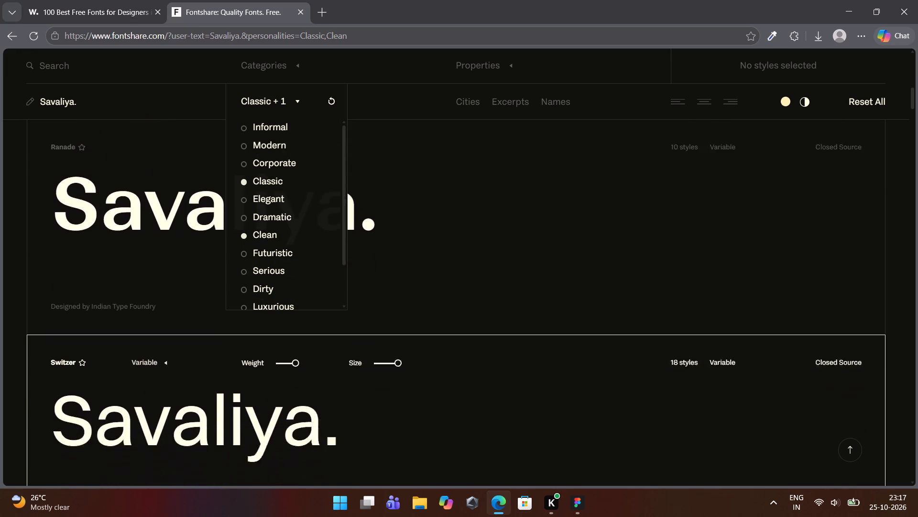
{"action": "scroll", "coordinate": [188, 336], "scroll_direction": "down", "scroll_amount": 3}
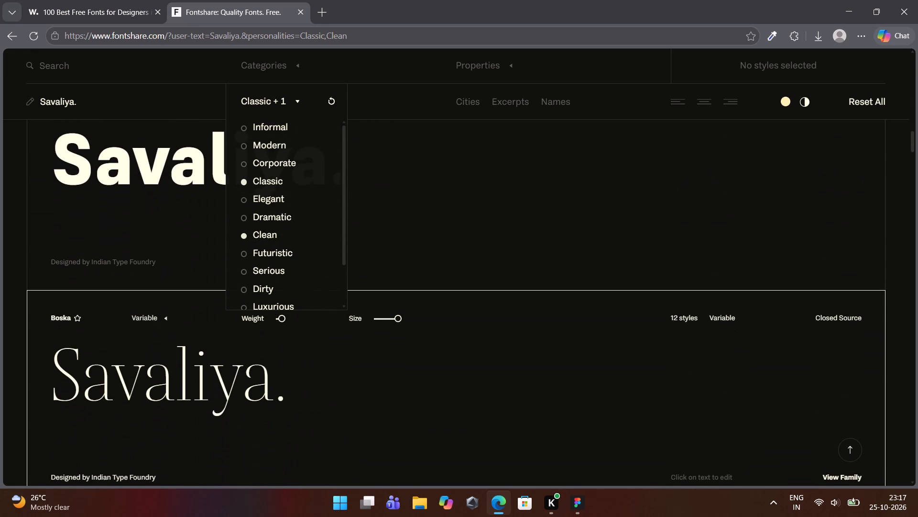
Change the personality filter from Classic and Clean to Luxurious only.
{"action": "scroll", "coordinate": [262, 276], "scroll_direction": "down", "scroll_amount": 2}
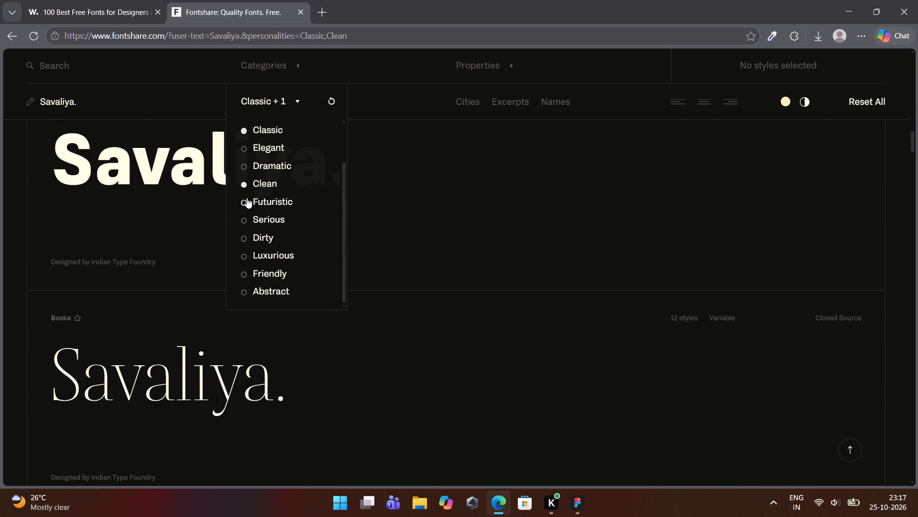
{"action": "left_click", "coordinate": [256, 133]}
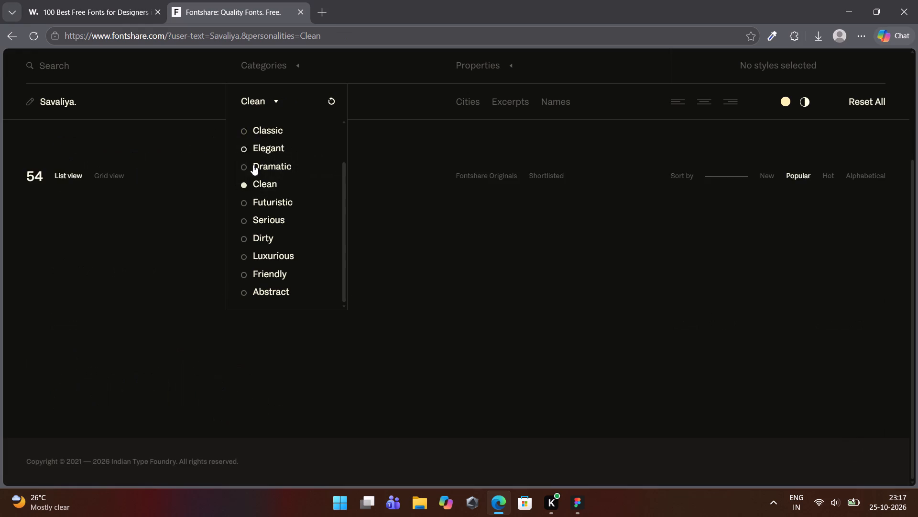
{"action": "scroll", "coordinate": [261, 249], "scroll_direction": "down", "scroll_amount": 9}
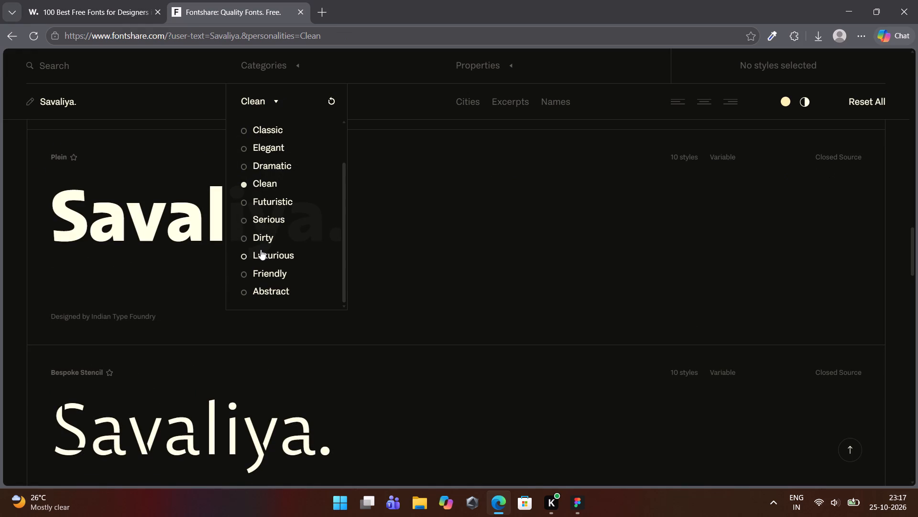
{"action": "left_click", "coordinate": [256, 255]}
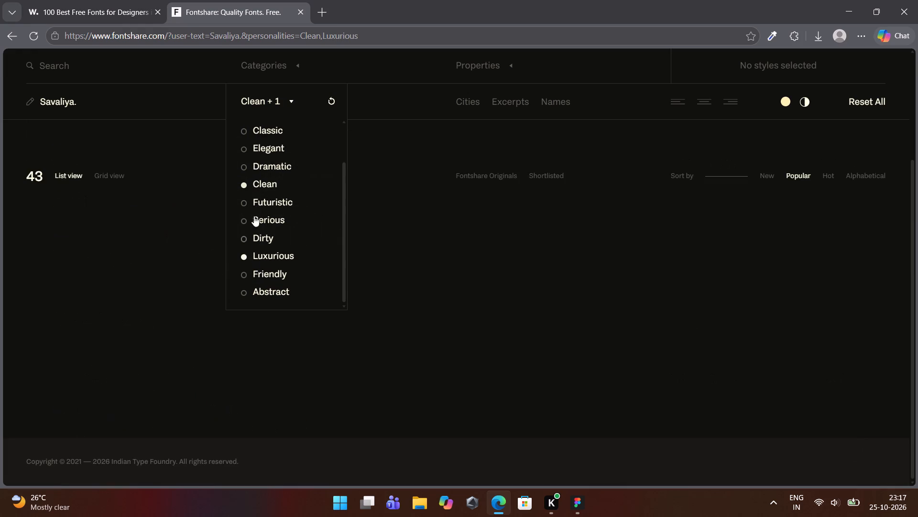
{"action": "left_click", "coordinate": [252, 181]}
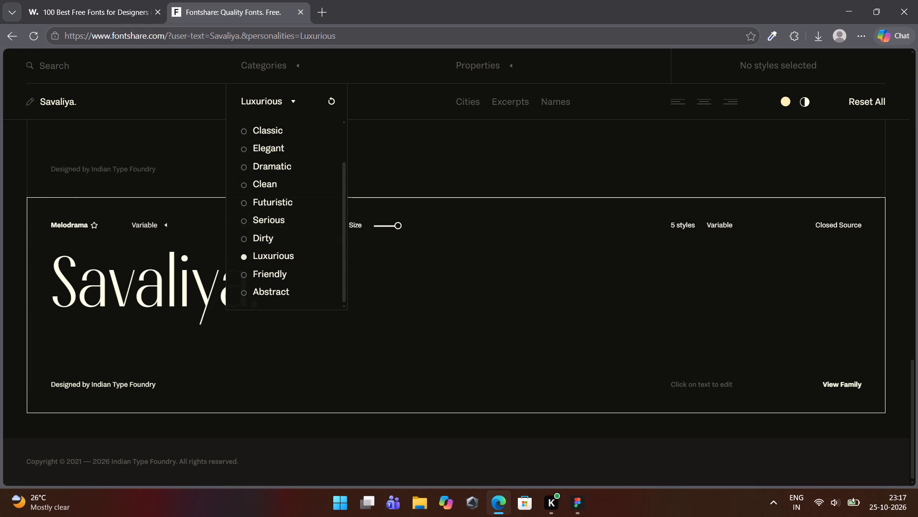
{"action": "scroll", "coordinate": [182, 258], "scroll_direction": "down", "scroll_amount": 1}
{"action": "left_click", "coordinate": [387, 0]}
{"action": "left_click", "coordinate": [392, 56]}
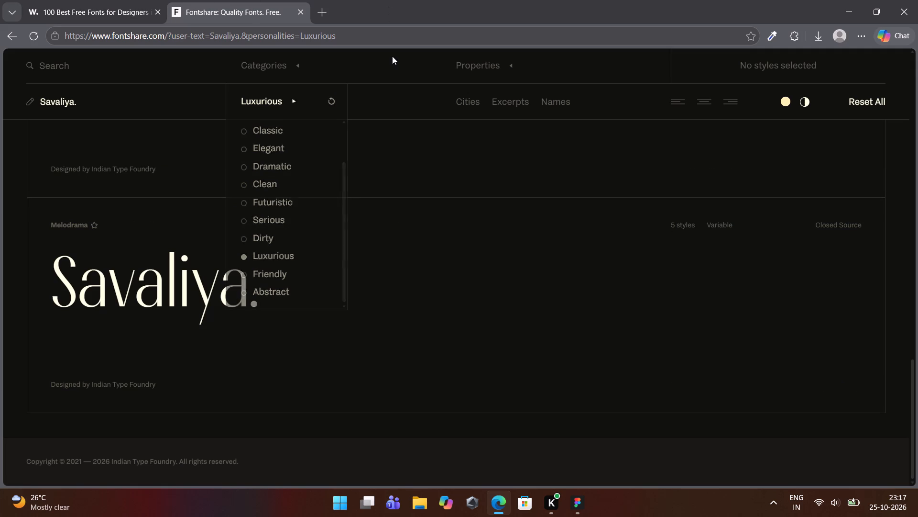
Examine the "Savaliya." previews in the Luxurious fonts for a suitable logo typeface.
{"action": "scroll", "coordinate": [332, 236], "scroll_direction": "up", "scroll_amount": 11}
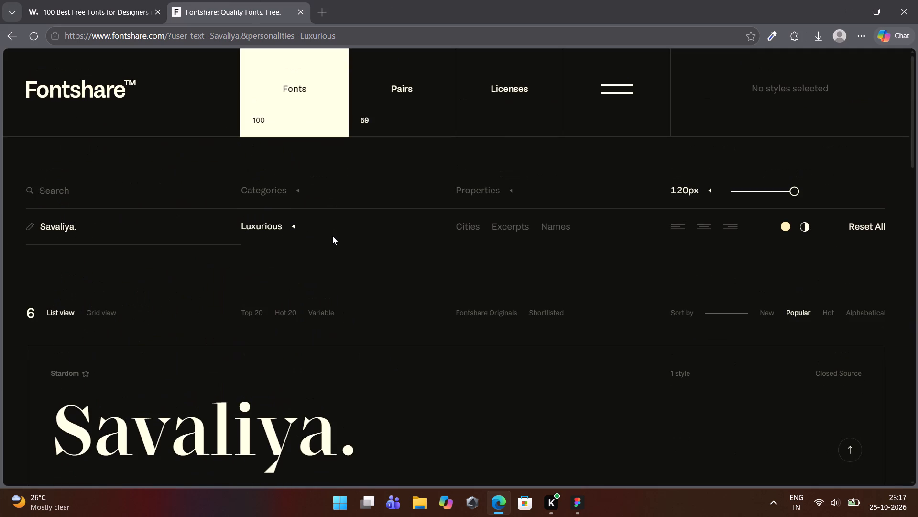
{"action": "scroll", "coordinate": [332, 236], "scroll_direction": "up", "scroll_amount": 8}
{"action": "scroll", "coordinate": [343, 213], "scroll_direction": "down", "scroll_amount": 1}
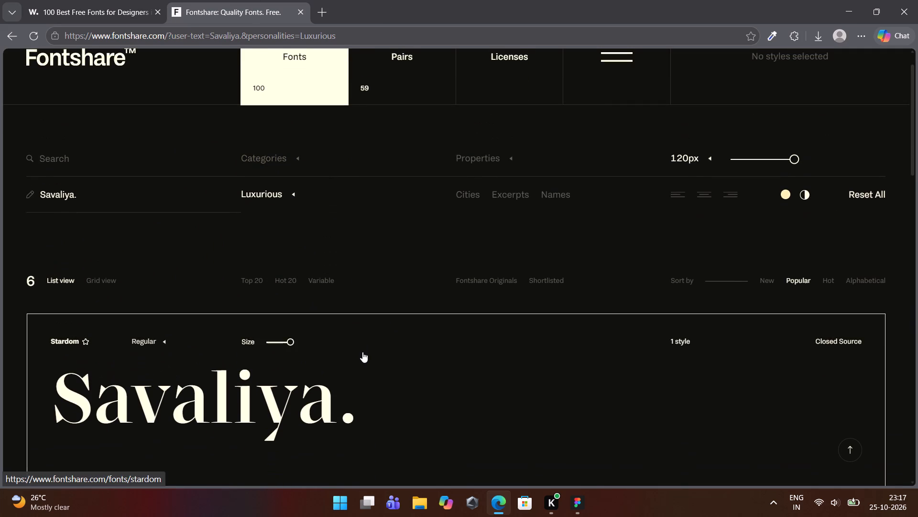
{"action": "scroll", "coordinate": [362, 352], "scroll_direction": "down", "scroll_amount": 4}
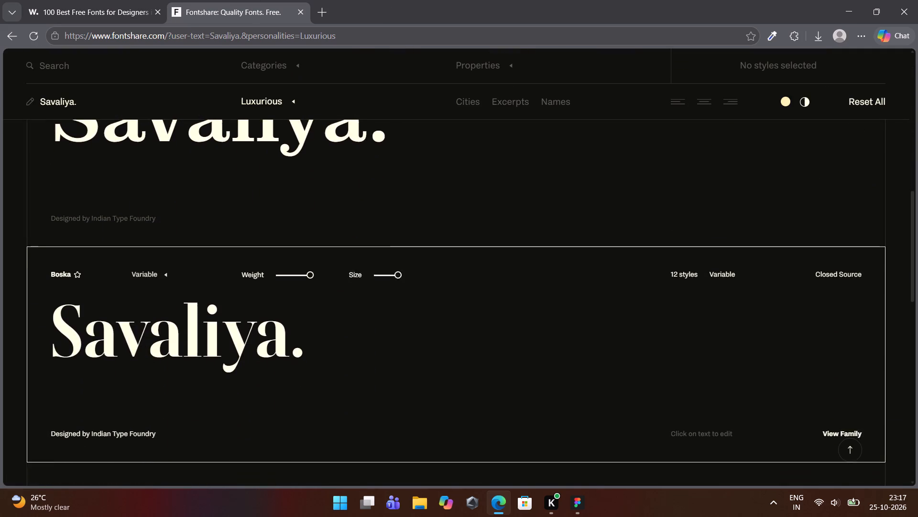
{"action": "scroll", "coordinate": [362, 352], "scroll_direction": "down", "scroll_amount": 2}
{"action": "scroll", "coordinate": [362, 352], "scroll_direction": "up", "scroll_amount": 1}
{"action": "scroll", "coordinate": [362, 352], "scroll_direction": "down", "scroll_amount": 1}
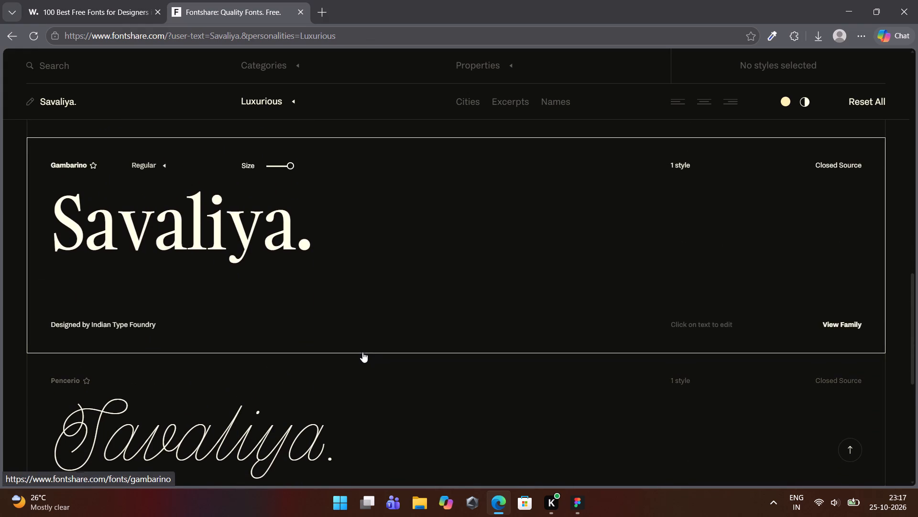
{"action": "scroll", "coordinate": [362, 352], "scroll_direction": "down", "scroll_amount": 6}
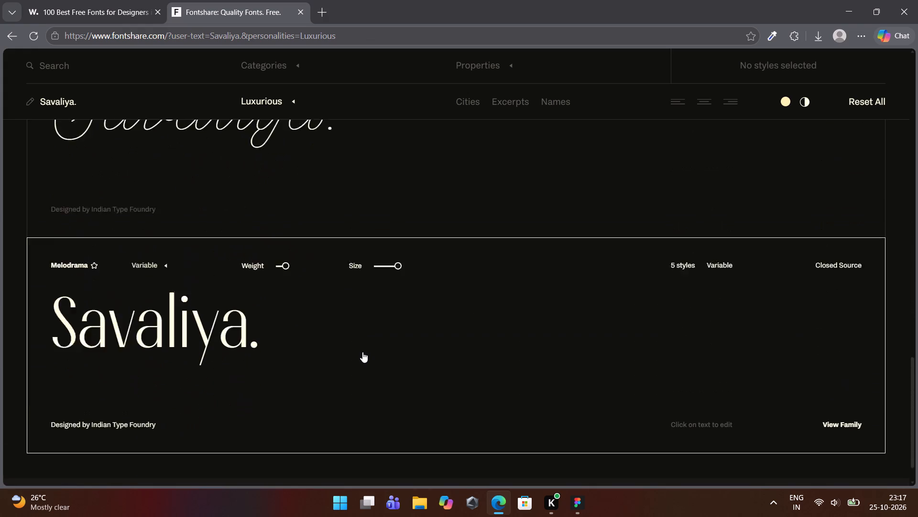
{"action": "scroll", "coordinate": [362, 352], "scroll_direction": "up", "scroll_amount": 18}
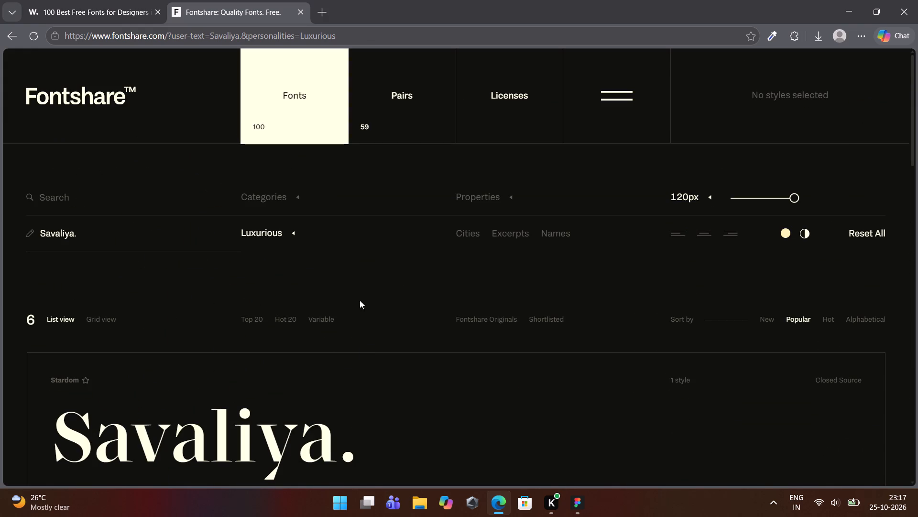
Switch the personality filter from Luxurious to Abstract and look through the "Savaliya." previews.
{"action": "left_click", "coordinate": [273, 239]}
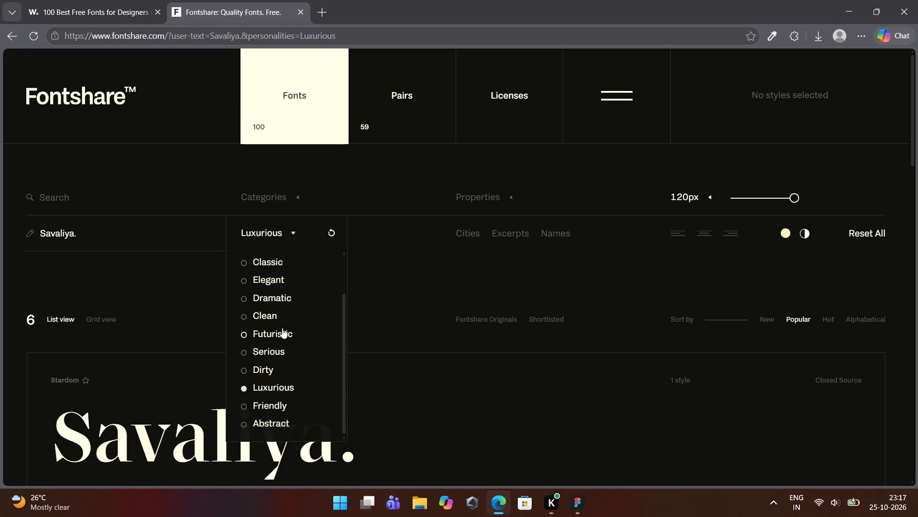
{"action": "scroll", "coordinate": [282, 328], "scroll_direction": "down", "scroll_amount": 3}
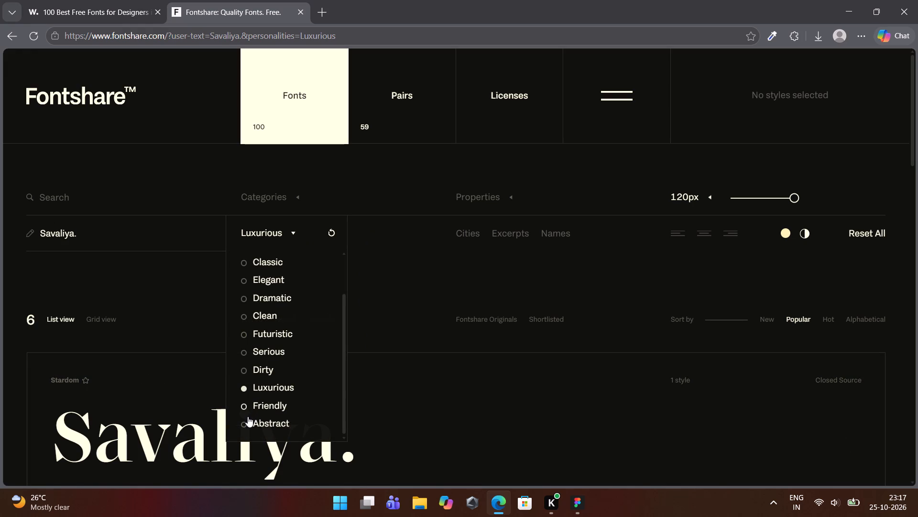
{"action": "left_click", "coordinate": [244, 421]}
{"action": "left_click", "coordinate": [252, 384]}
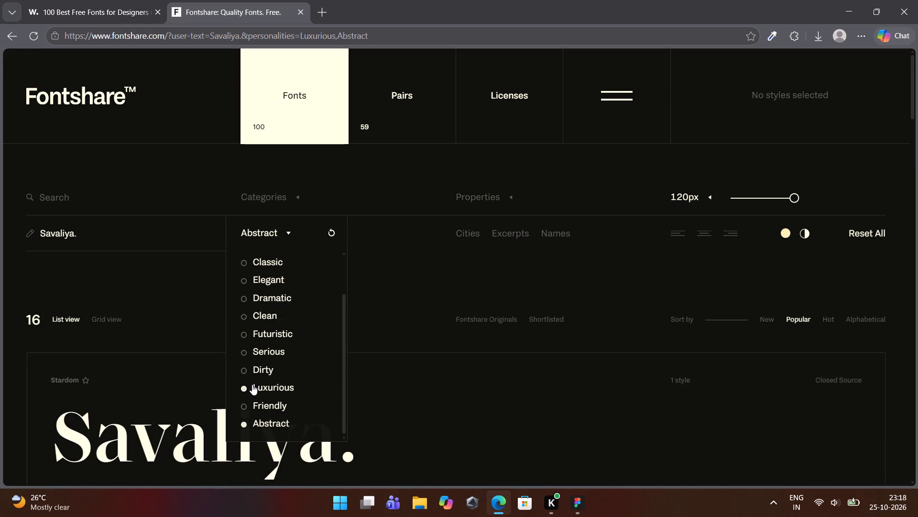
{"action": "left_click", "coordinate": [111, 271]}
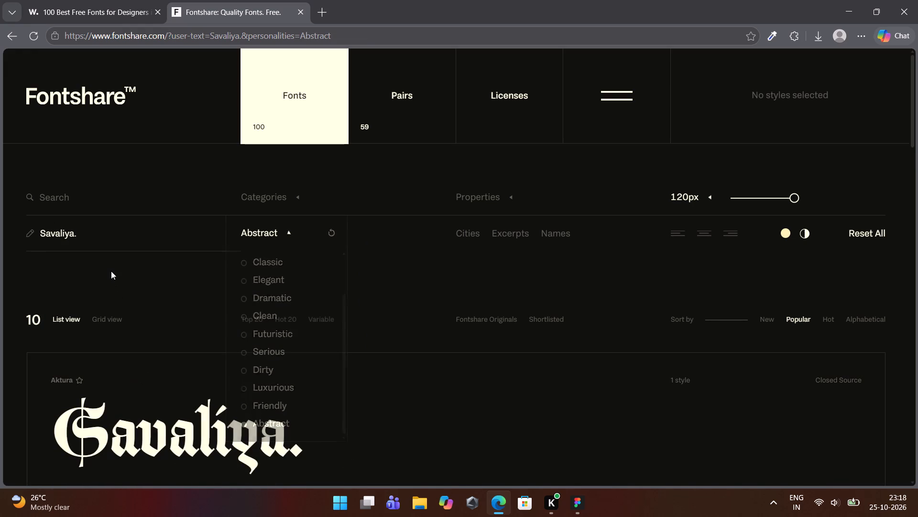
{"action": "scroll", "coordinate": [111, 271], "scroll_direction": "down", "scroll_amount": 4}
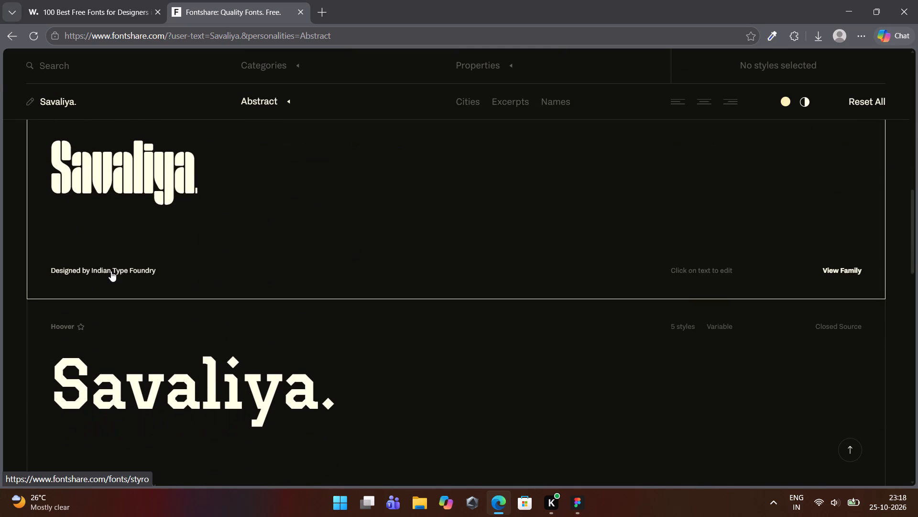
{"action": "scroll", "coordinate": [111, 271], "scroll_direction": "down", "scroll_amount": 7}
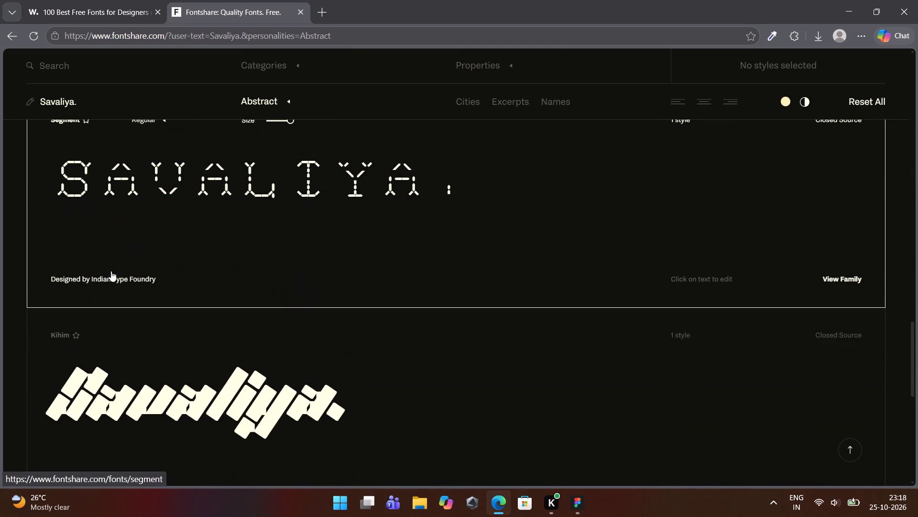
{"action": "scroll", "coordinate": [111, 271], "scroll_direction": "down", "scroll_amount": 6}
{"action": "scroll", "coordinate": [246, 235], "scroll_direction": "down", "scroll_amount": 9}
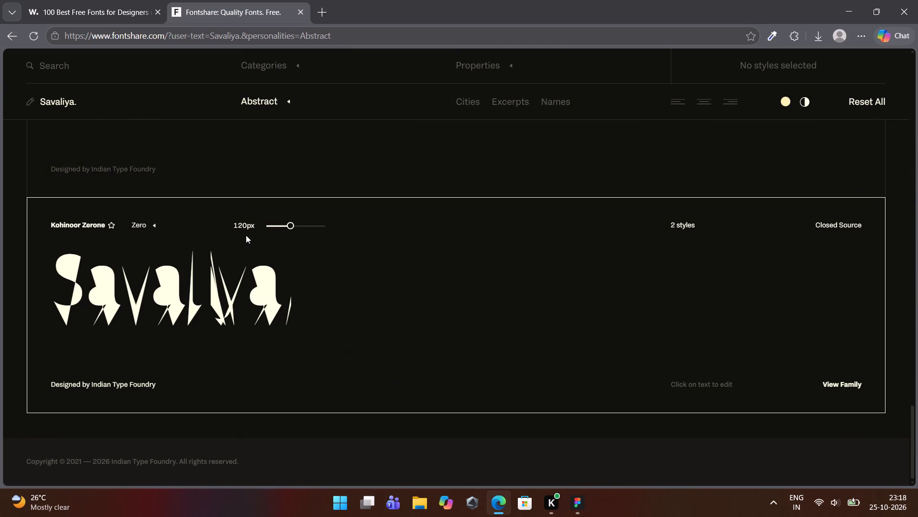
Change the personality filter from Abstract to Friendly only.
{"action": "left_click", "coordinate": [277, 106]}
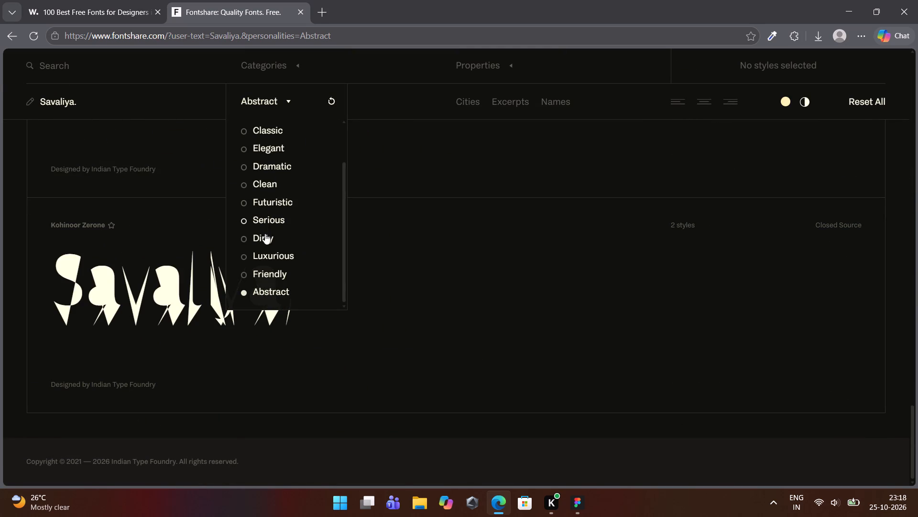
{"action": "left_click", "coordinate": [246, 279]}
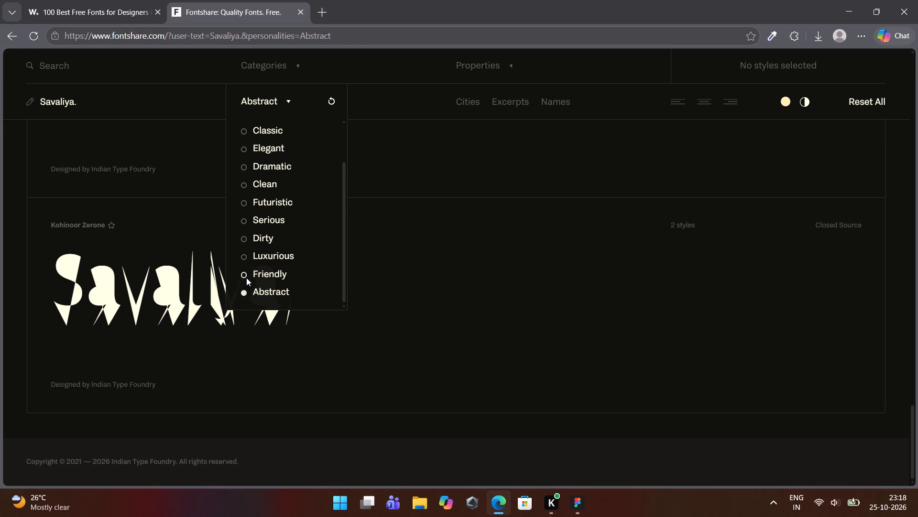
{"action": "left_click", "coordinate": [246, 289]}
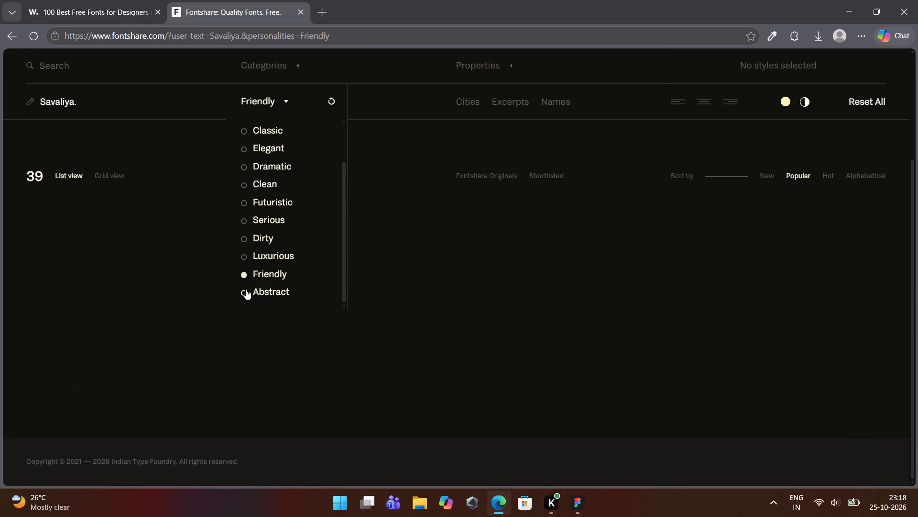
{"action": "scroll", "coordinate": [178, 313], "scroll_direction": "up", "scroll_amount": 13}
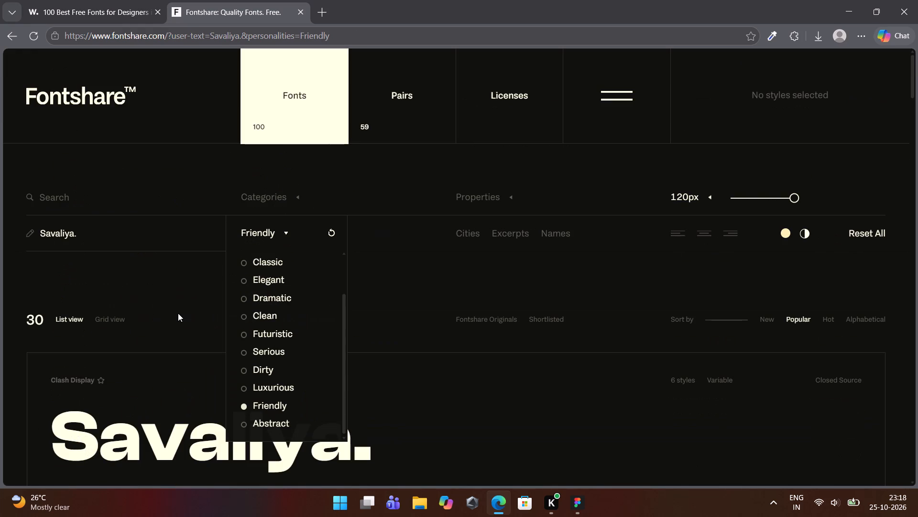
Examine the "Savaliya." previews in the Friendly fonts for a suitable logo typeface.
{"action": "scroll", "coordinate": [178, 313], "scroll_direction": "down", "scroll_amount": 5}
{"action": "scroll", "coordinate": [178, 313], "scroll_direction": "left", "scroll_amount": 1}
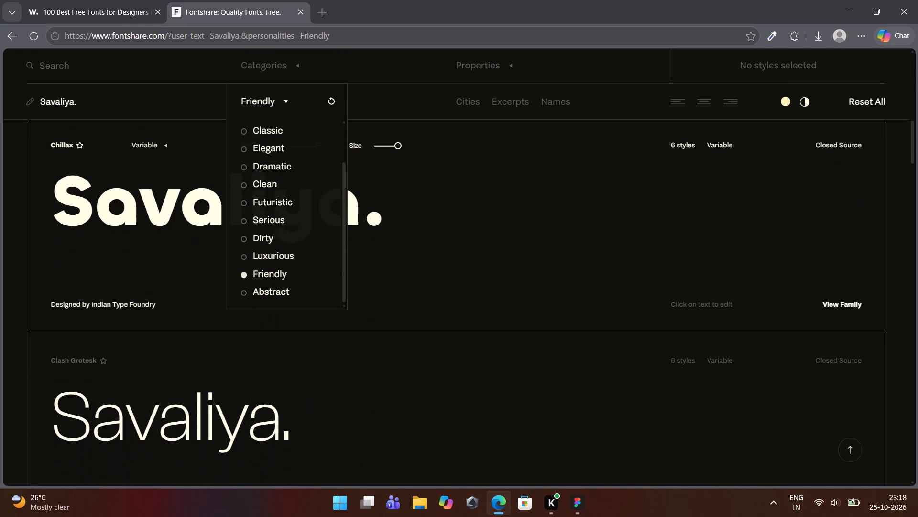
{"action": "scroll", "coordinate": [178, 313], "scroll_direction": "left", "scroll_amount": 1}
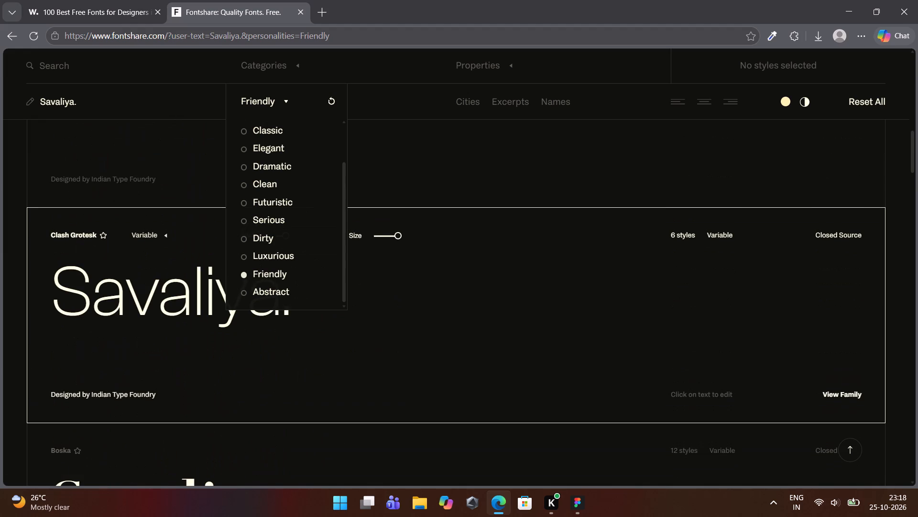
{"action": "left_click", "coordinate": [137, 263]}
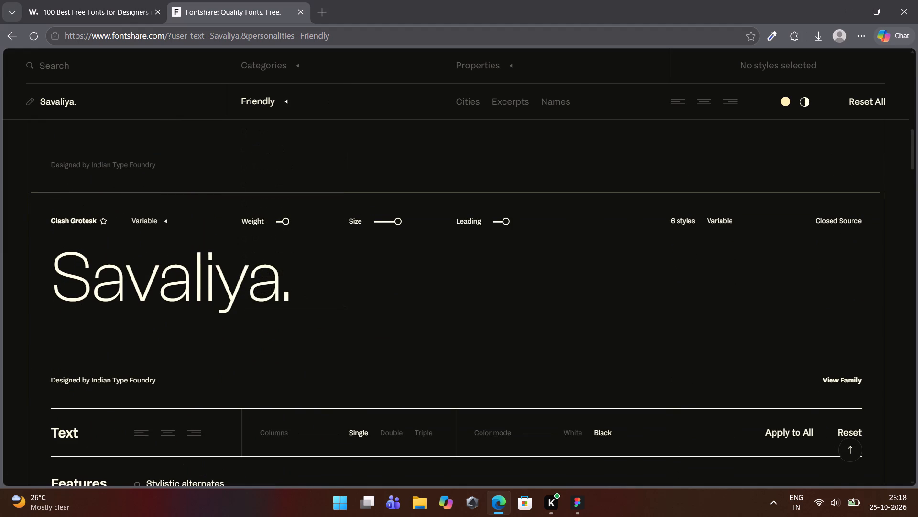
{"action": "scroll", "coordinate": [220, 313], "scroll_direction": "down", "scroll_amount": 12}
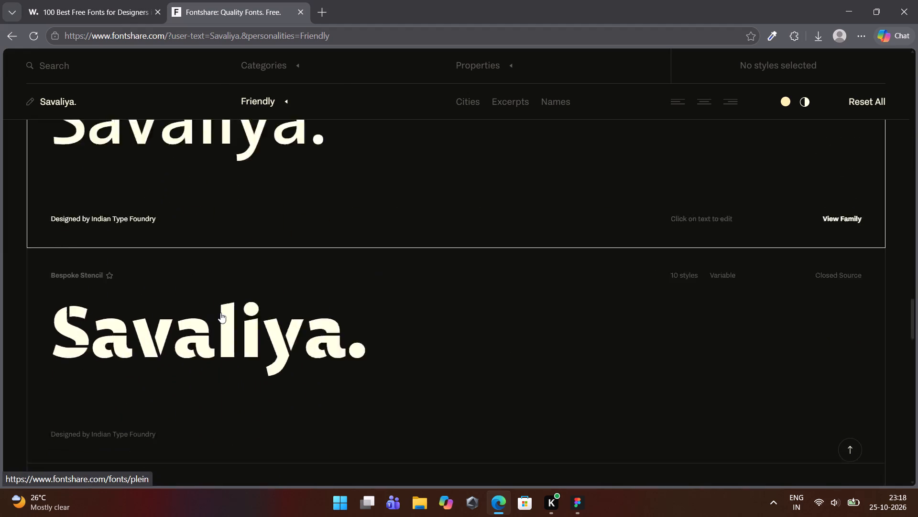
{"action": "scroll", "coordinate": [220, 313], "scroll_direction": "down", "scroll_amount": 9}
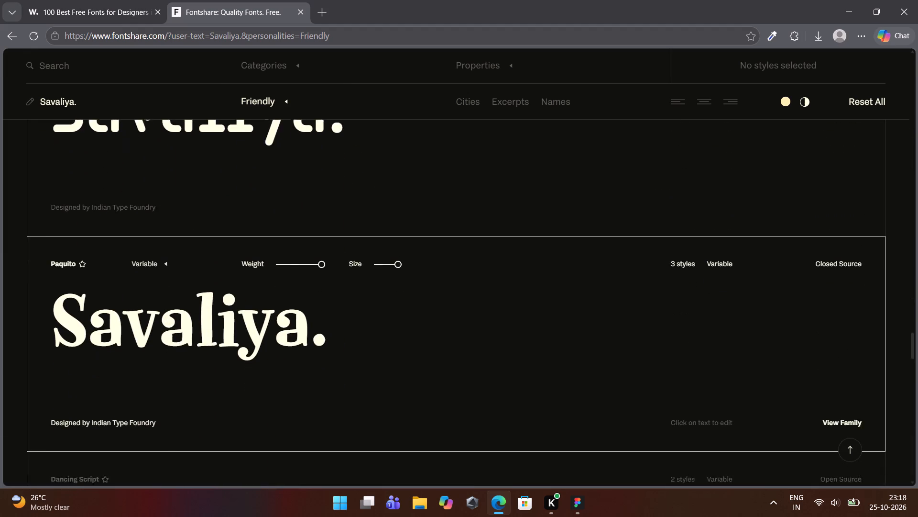
{"action": "scroll", "coordinate": [220, 313], "scroll_direction": "down", "scroll_amount": 10}
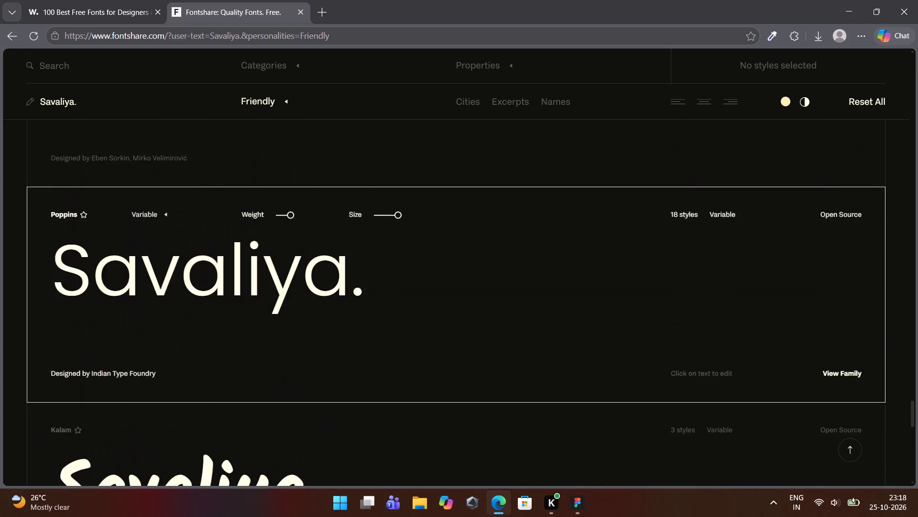
{"action": "scroll", "coordinate": [220, 313], "scroll_direction": "down", "scroll_amount": 6}
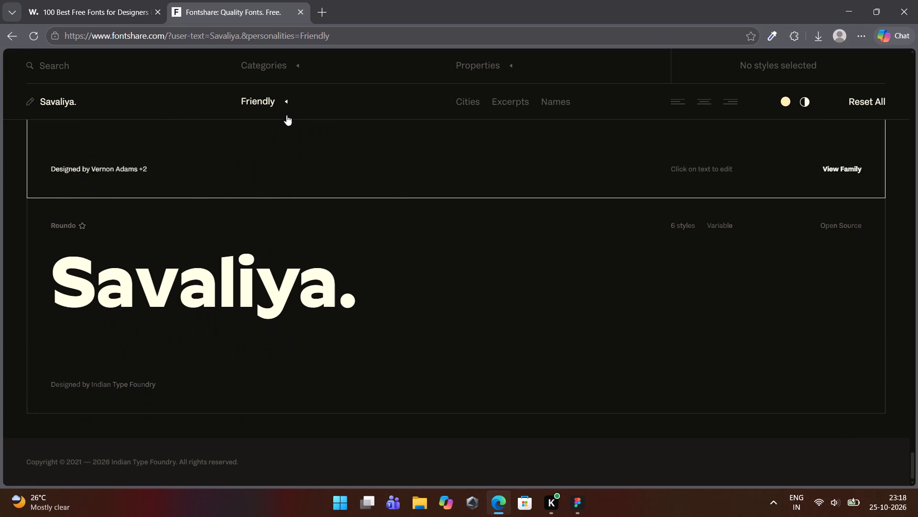
Change the personality filter from Friendly to Serious only.
{"action": "left_click", "coordinate": [276, 101]}
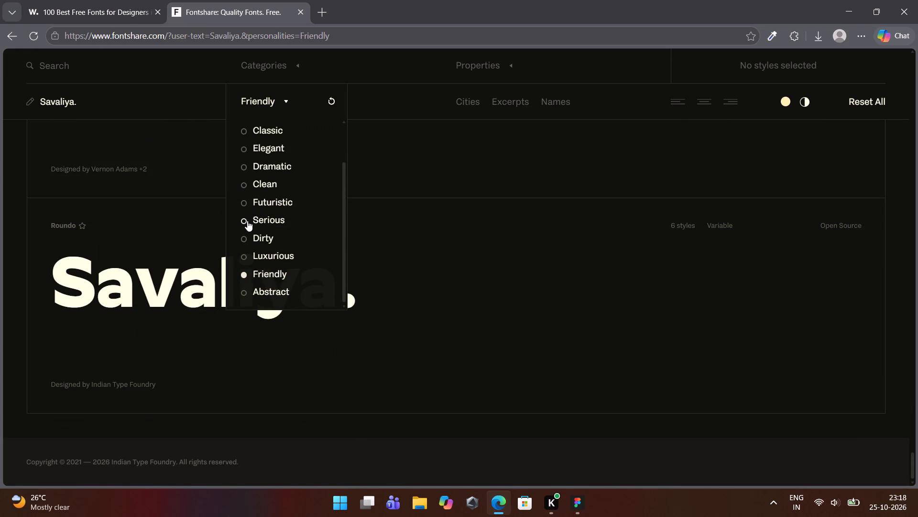
{"action": "left_click", "coordinate": [247, 221]}
{"action": "left_click", "coordinate": [245, 270]}
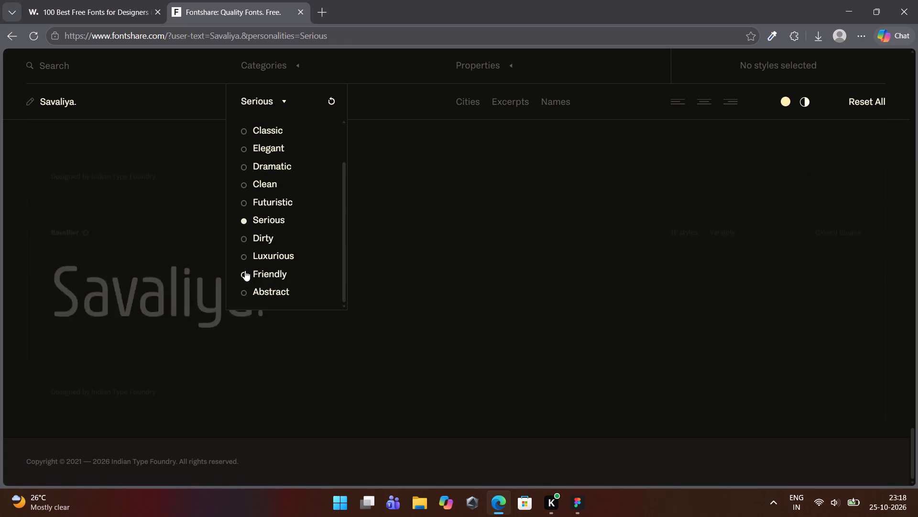
Examine the "Savaliya." previews in the Serious fonts for a suitable logo typeface.
{"action": "scroll", "coordinate": [183, 300], "scroll_direction": "up", "scroll_amount": 10}
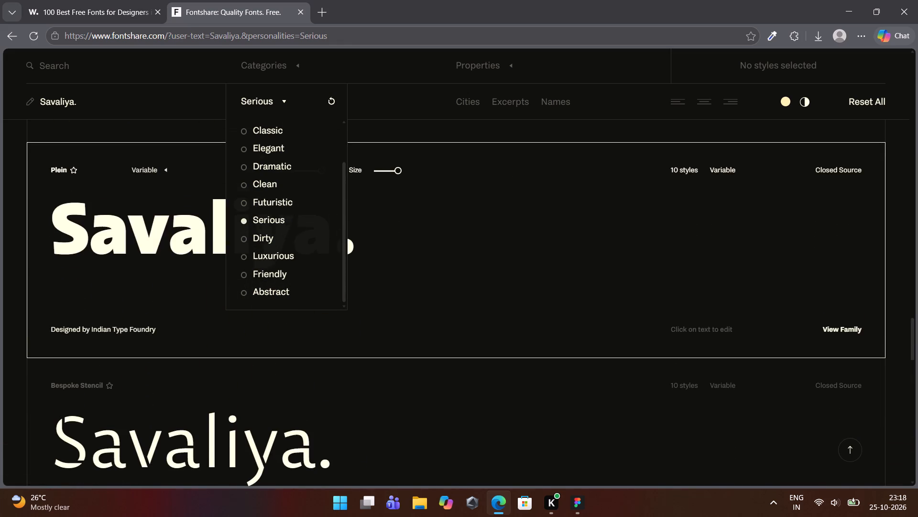
{"action": "scroll", "coordinate": [183, 300], "scroll_direction": "up", "scroll_amount": 9}
{"action": "scroll", "coordinate": [183, 300], "scroll_direction": "down", "scroll_amount": 7}
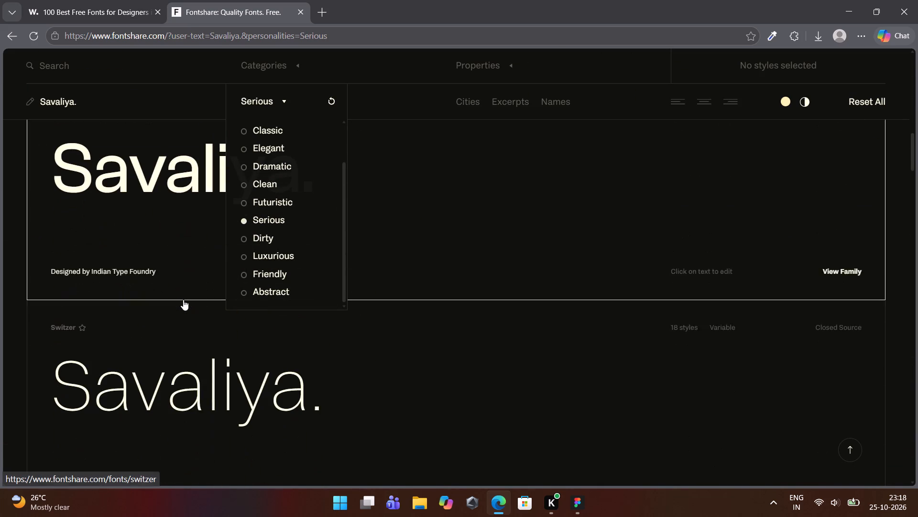
{"action": "scroll", "coordinate": [167, 313], "scroll_direction": "up", "scroll_amount": 2}
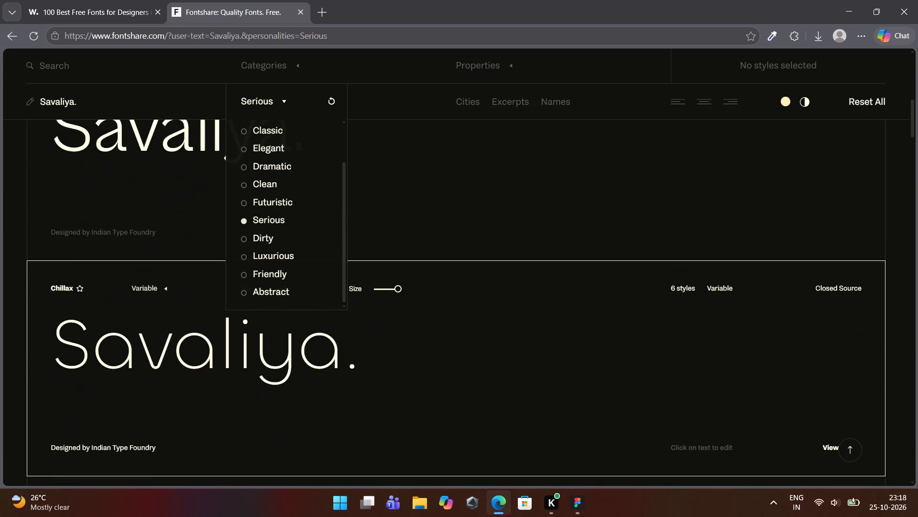
{"action": "scroll", "coordinate": [167, 313], "scroll_direction": "down", "scroll_amount": 1}
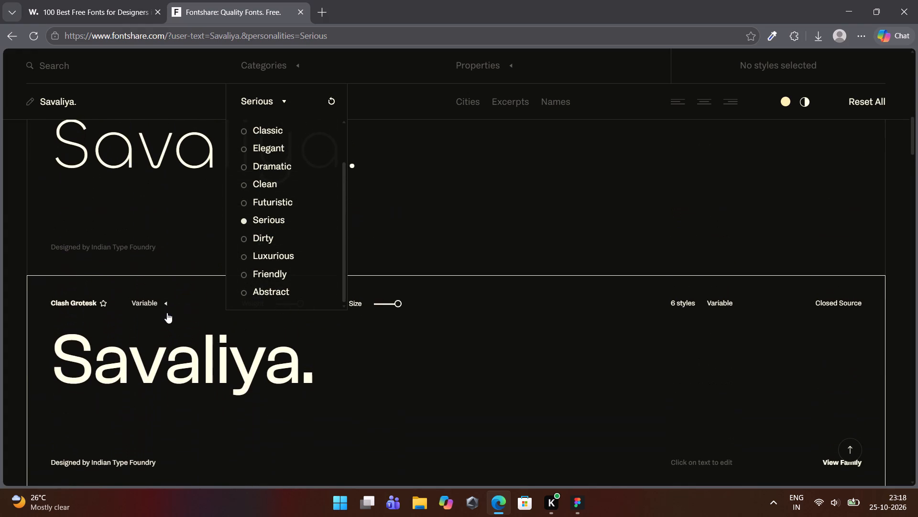
{"action": "scroll", "coordinate": [167, 313], "scroll_direction": "down", "scroll_amount": 1}
{"action": "left_click", "coordinate": [303, 391]}
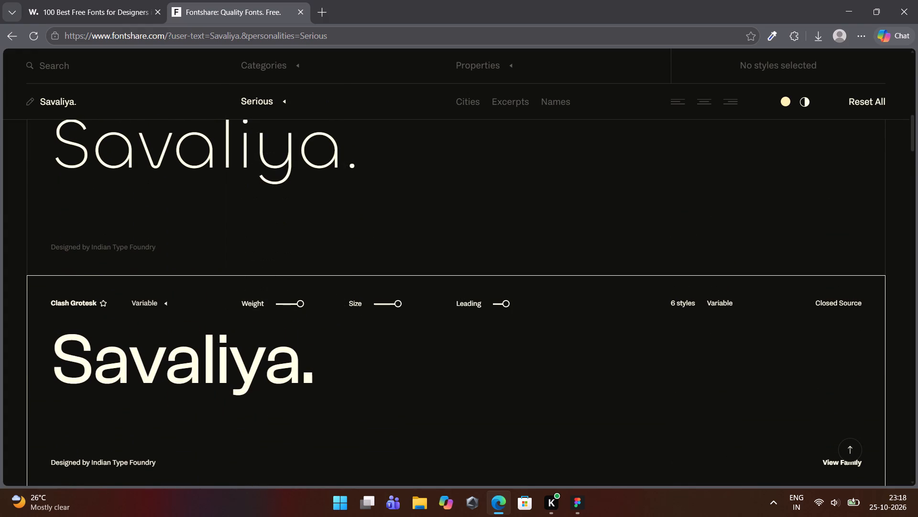
{"action": "scroll", "coordinate": [327, 387], "scroll_direction": "up", "scroll_amount": 4}
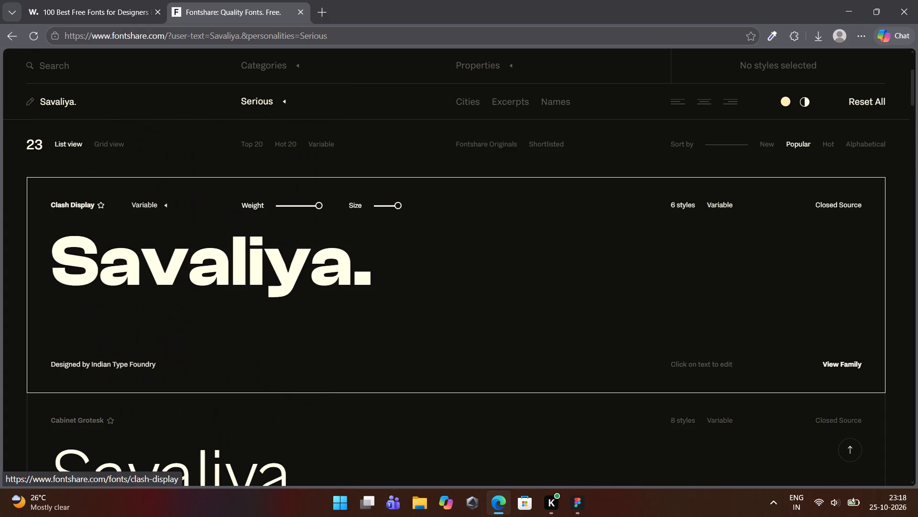
{"action": "left_click", "coordinate": [288, 65]}
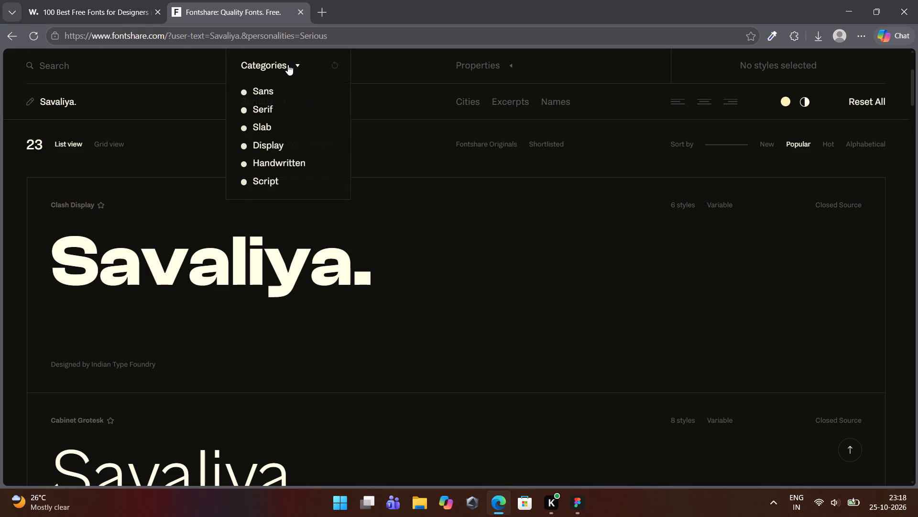
{"action": "left_click", "coordinate": [286, 64]}
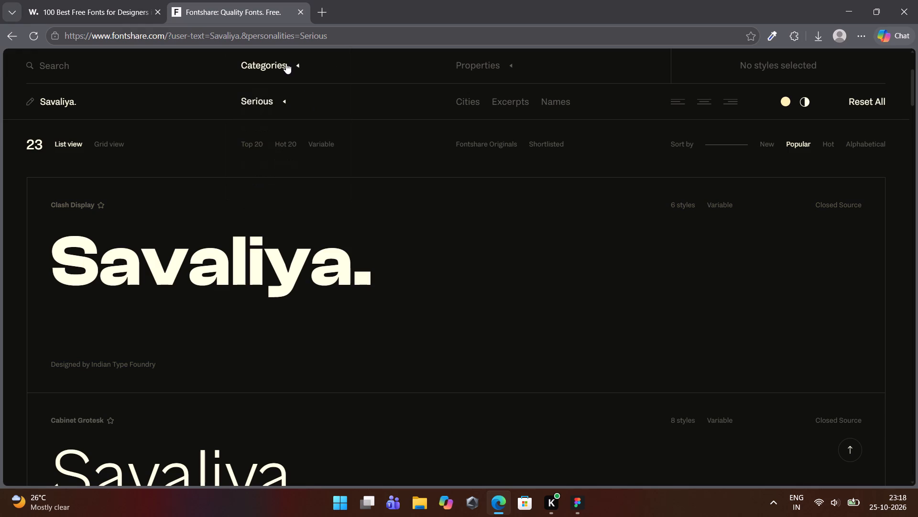
{"action": "scroll", "coordinate": [545, 266], "scroll_direction": "down", "scroll_amount": 7}
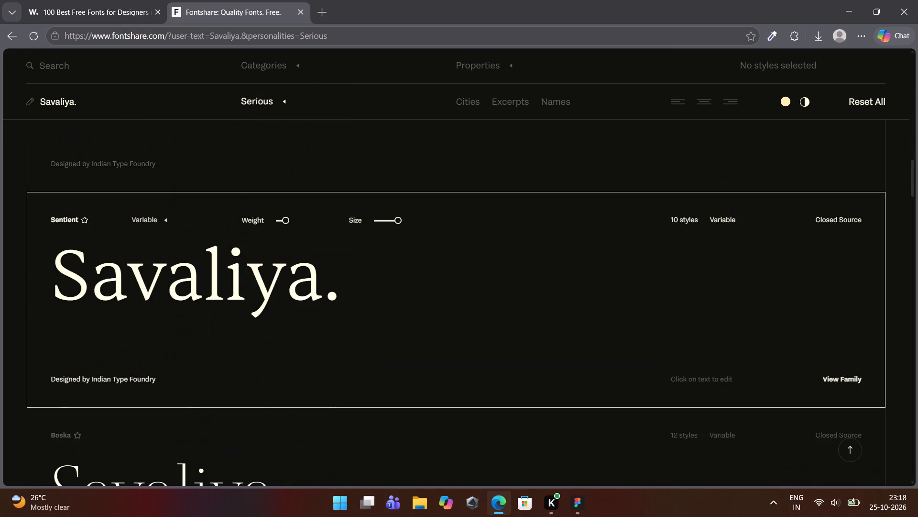
{"action": "scroll", "coordinate": [545, 266], "scroll_direction": "up", "scroll_amount": 3}
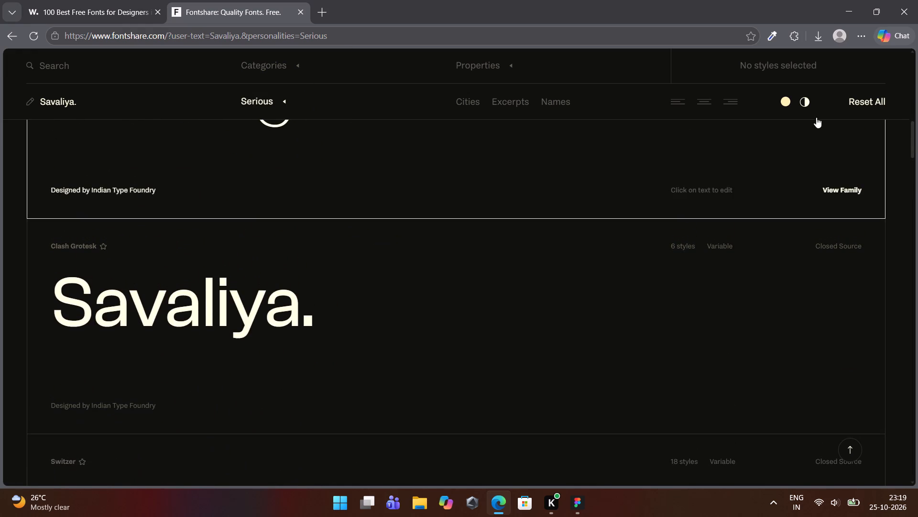
Compare the "Savaliya." preview in Clash Grotesk in the light and dark page colour modes.
{"action": "left_click", "coordinate": [803, 101]}
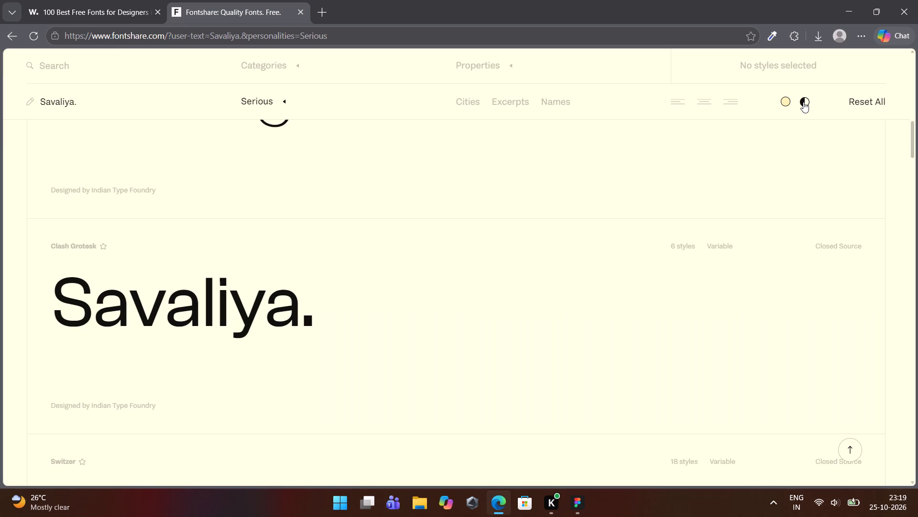
{"action": "left_click", "coordinate": [803, 102]}
{"action": "left_click", "coordinate": [803, 102]}
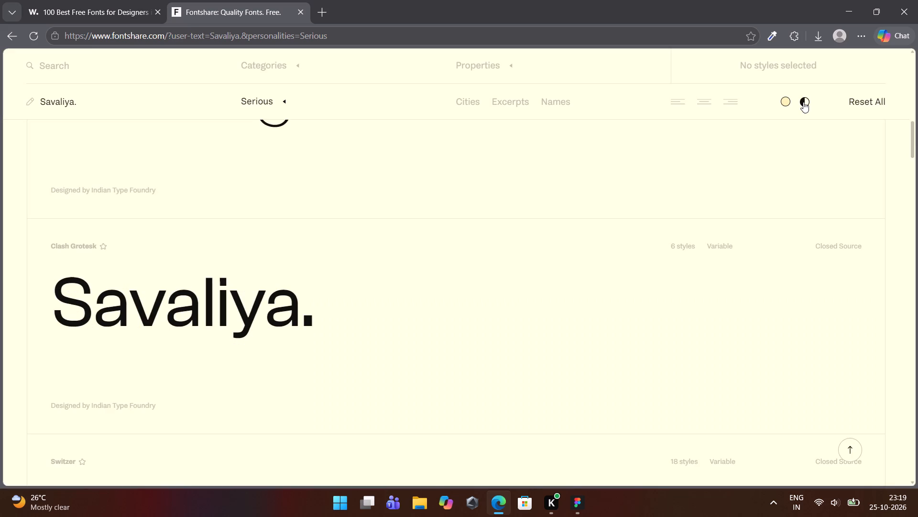
{"action": "left_click", "coordinate": [803, 102]}
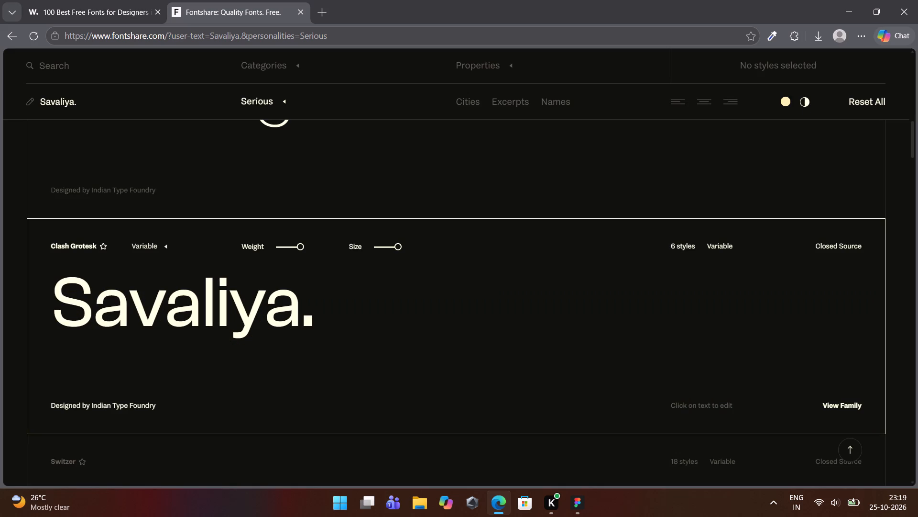
Open the Clash Grotesk font page from its preview and download the complete font family.
{"action": "left_click", "coordinate": [326, 315]}
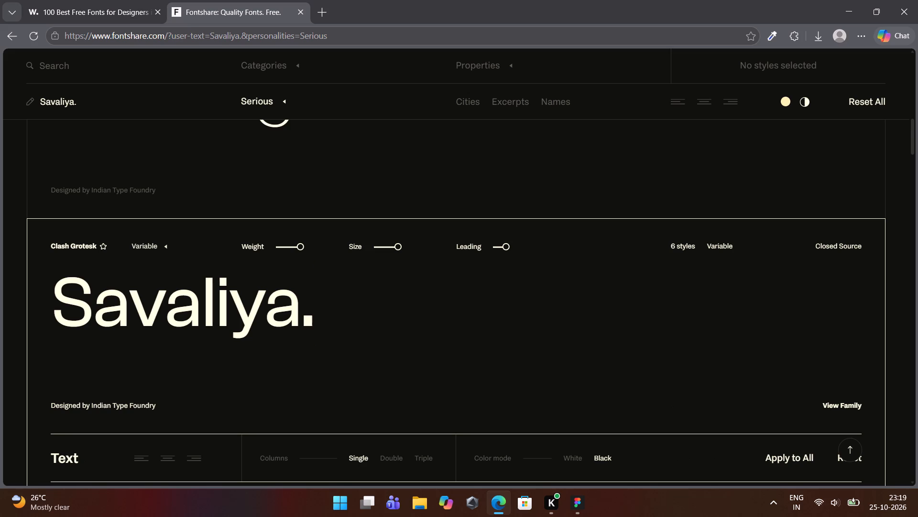
{"action": "left_click", "coordinate": [68, 245]}
{"action": "scroll", "coordinate": [411, 269], "scroll_direction": "down", "scroll_amount": 1}
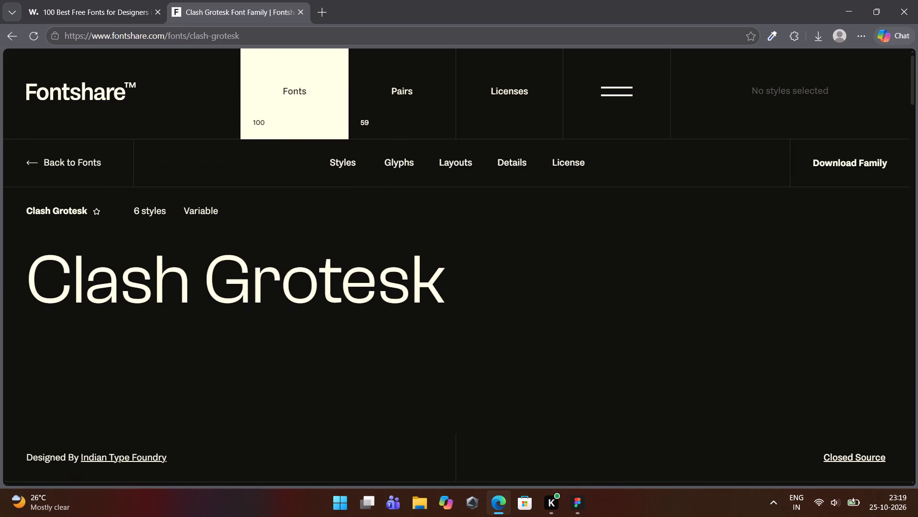
{"action": "scroll", "coordinate": [411, 269], "scroll_direction": "down", "scroll_amount": 2}
{"action": "scroll", "coordinate": [411, 269], "scroll_direction": "up", "scroll_amount": 10}
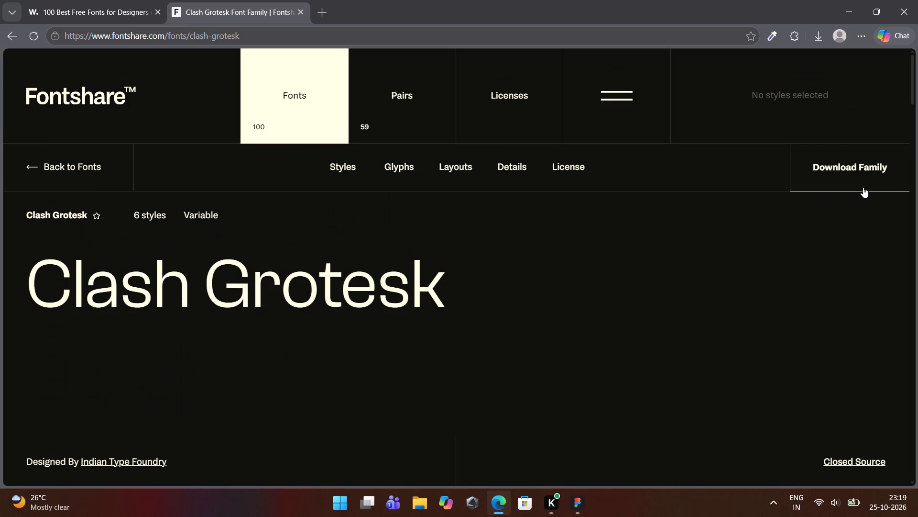
{"action": "left_click", "coordinate": [860, 162]}
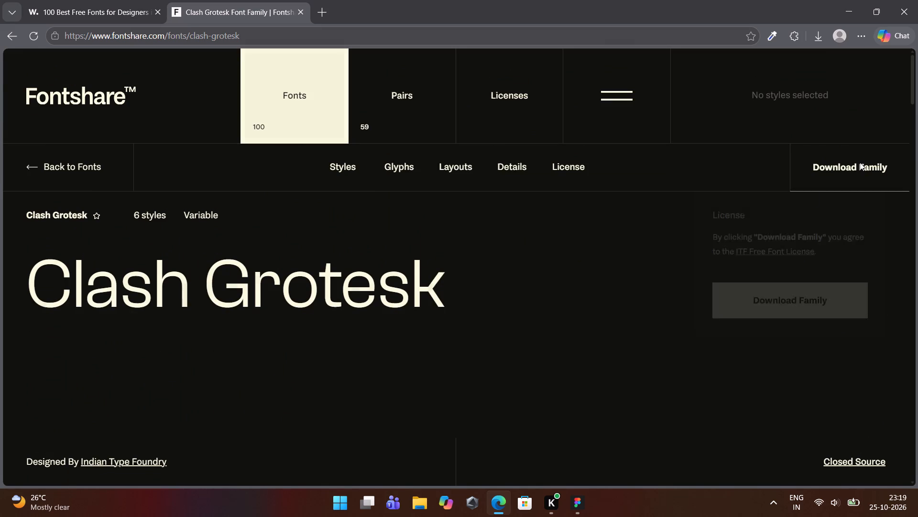
{"action": "left_click", "coordinate": [767, 307]}
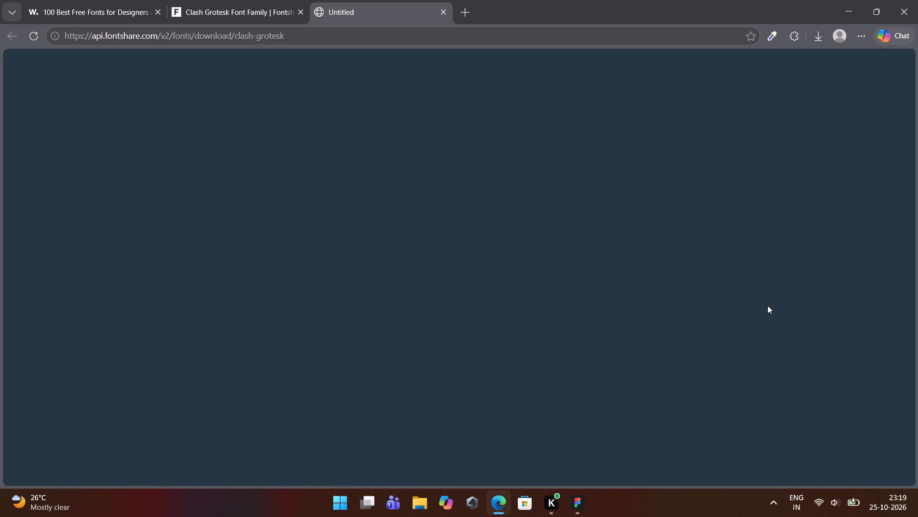